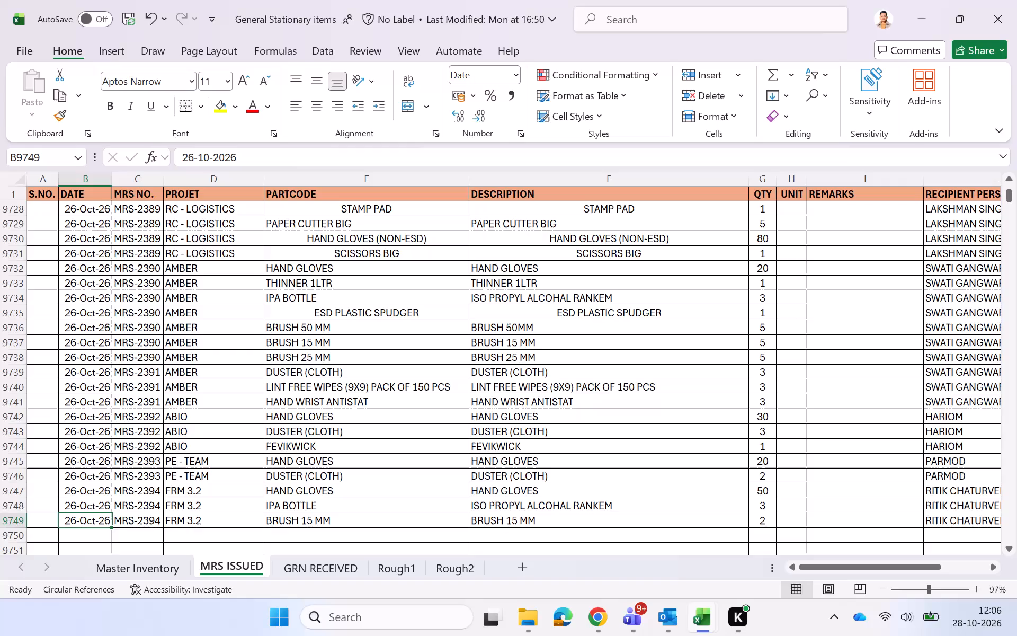
Start row 9750 by copying down the date 26-Oct-26 and continuing the MRS number series to MRS-2395.
{"action": "key", "text": "Down"}
{"action": "key", "text": "Up"}
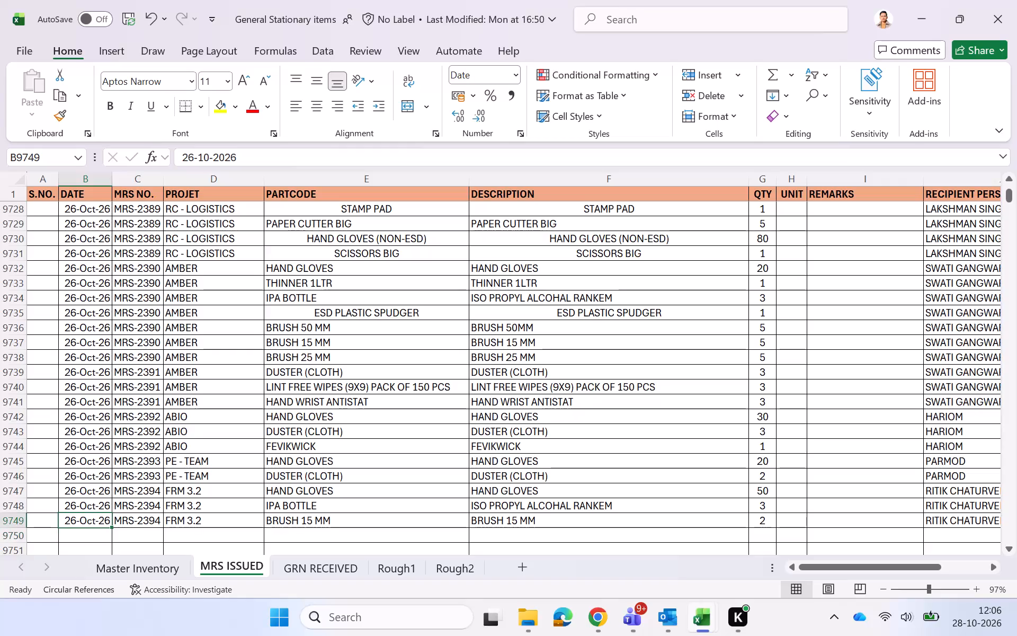
{"action": "key", "text": "ctrl+c"}
{"action": "key", "text": "Down"}
{"action": "key", "text": "ctrl+v"}
{"action": "scroll", "coordinate": [682, 325], "scroll_direction": "down", "scroll_amount": 1}
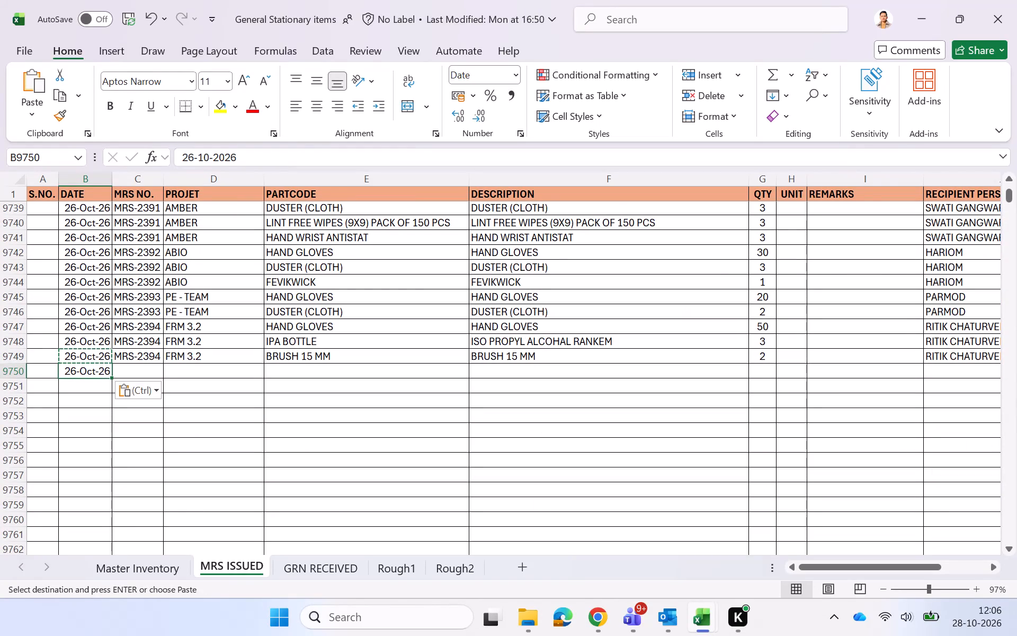
{"action": "left_click", "coordinate": [145, 358]}
{"action": "double_click", "coordinate": [164, 363]}
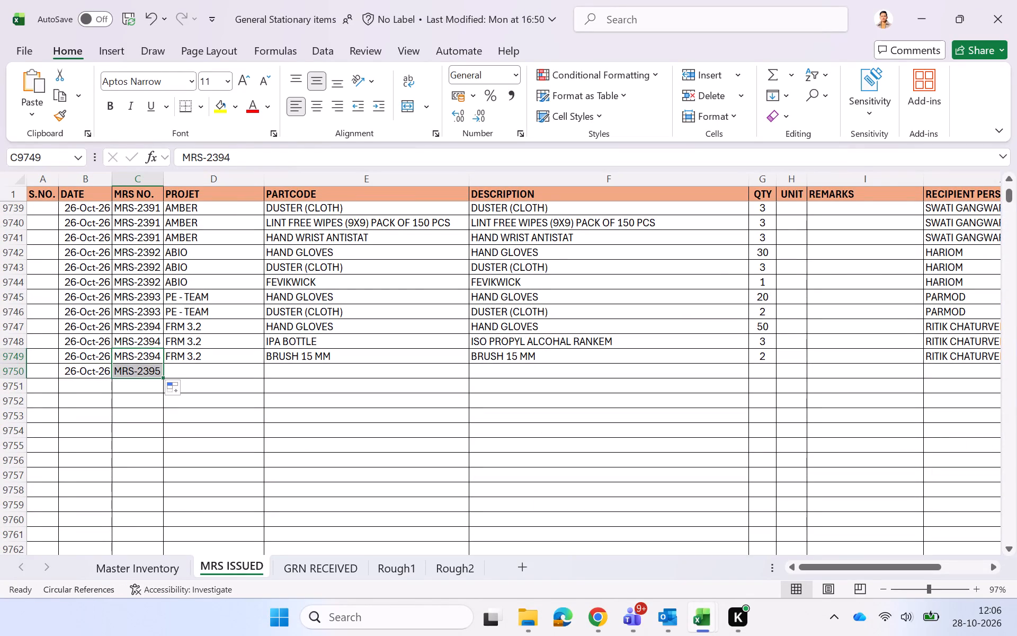
Enter AHPB as the project for MRS-2395 in row 9750.
{"action": "double_click", "coordinate": [216, 383]}
{"action": "left_click", "coordinate": [210, 368]}
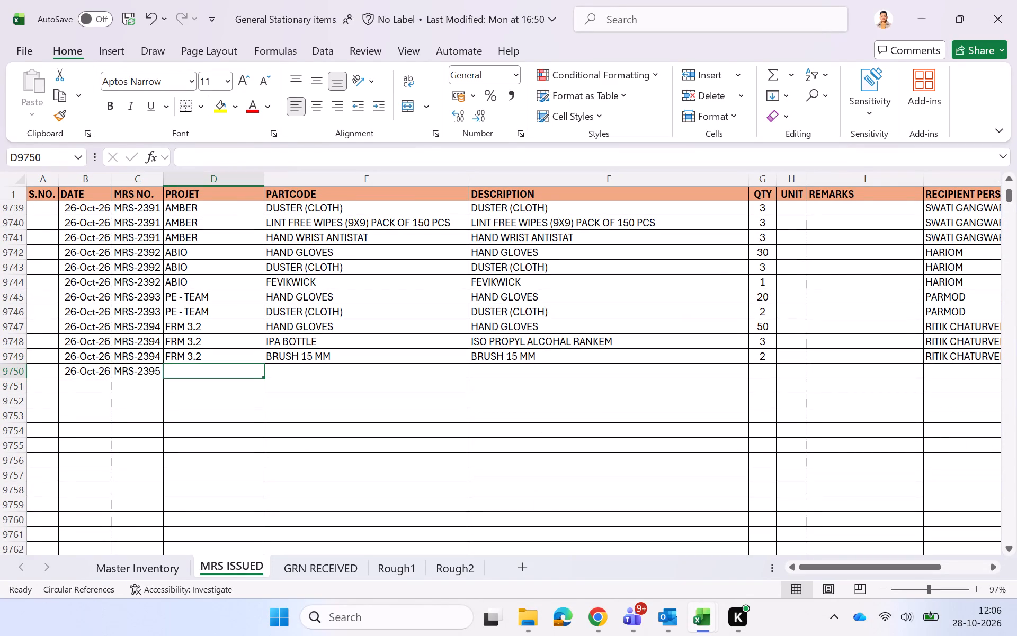
{"action": "key", "text": "Up"}
{"action": "key", "text": "Right"}
{"action": "key", "text": "Down"}
{"action": "key", "text": "Left"}
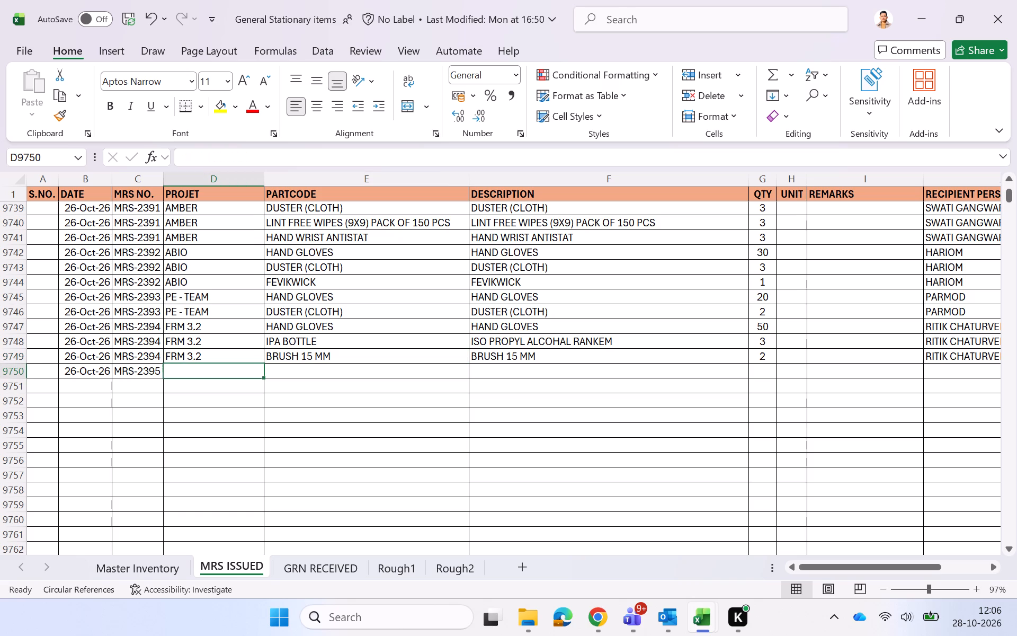
{"action": "type", "text": "AG"}
{"action": "key", "text": "BackSpace"}
{"action": "type", "text": "HP"}
{"action": "key", "text": "b"}
{"action": "key", "text": "Right"}
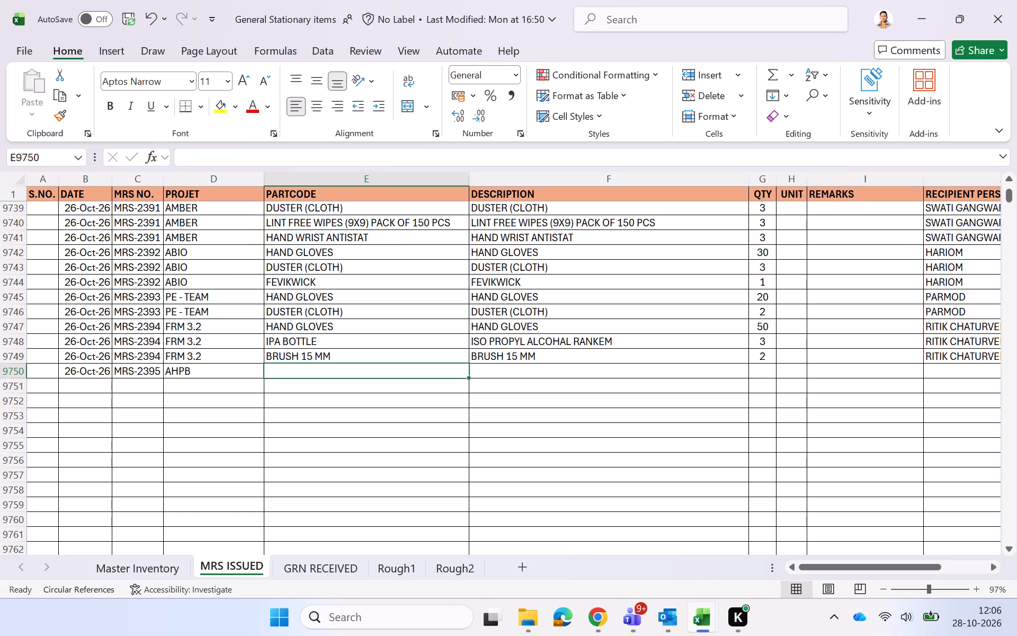
Copy the HAND GLOVES partcode and description from row 9745 into row 9750.
{"action": "key", "text": "Up"}
{"action": "key", "text": "Up"}
{"action": "key", "text": "Up"}
{"action": "key", "text": "Up"}
{"action": "key", "text": "Up"}
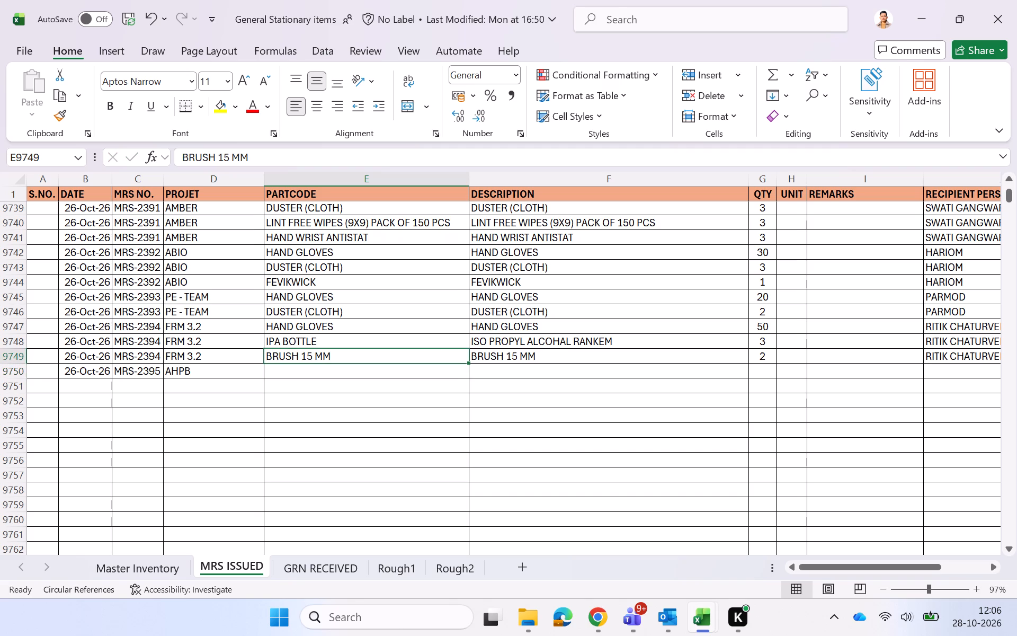
{"action": "key", "text": "shift+Right"}
{"action": "key", "text": "ctrl+c"}
{"action": "key", "text": "ctrl+Down"}
{"action": "key", "text": "Down"}
{"action": "key", "text": "ctrl+v"}
{"action": "key", "text": "Down"}
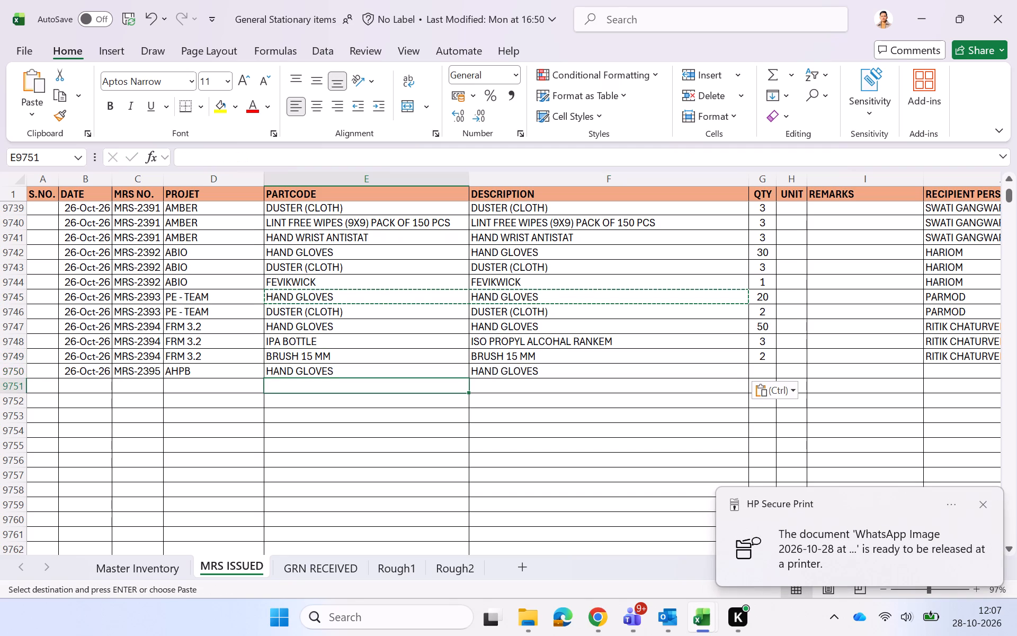
Copy the SCALPER BLADE BIG partcode and its description from row 9707 into row 9751.
{"action": "scroll", "coordinate": [210, 368], "scroll_direction": "up", "scroll_amount": 3}
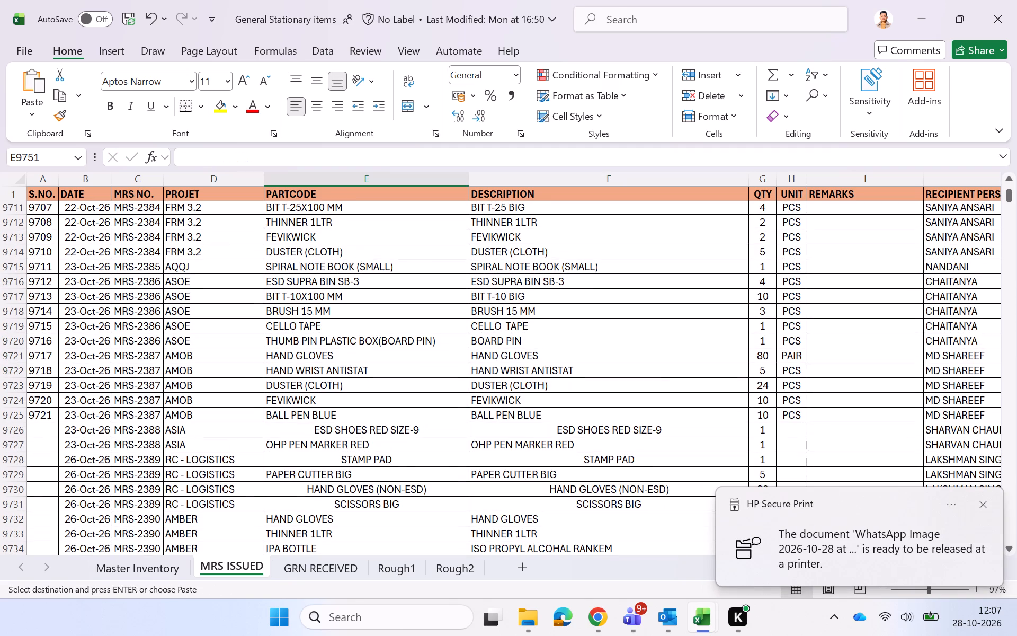
{"action": "scroll", "coordinate": [431, 342], "scroll_direction": "up", "scroll_amount": 2}
{"action": "left_click", "coordinate": [421, 371]}
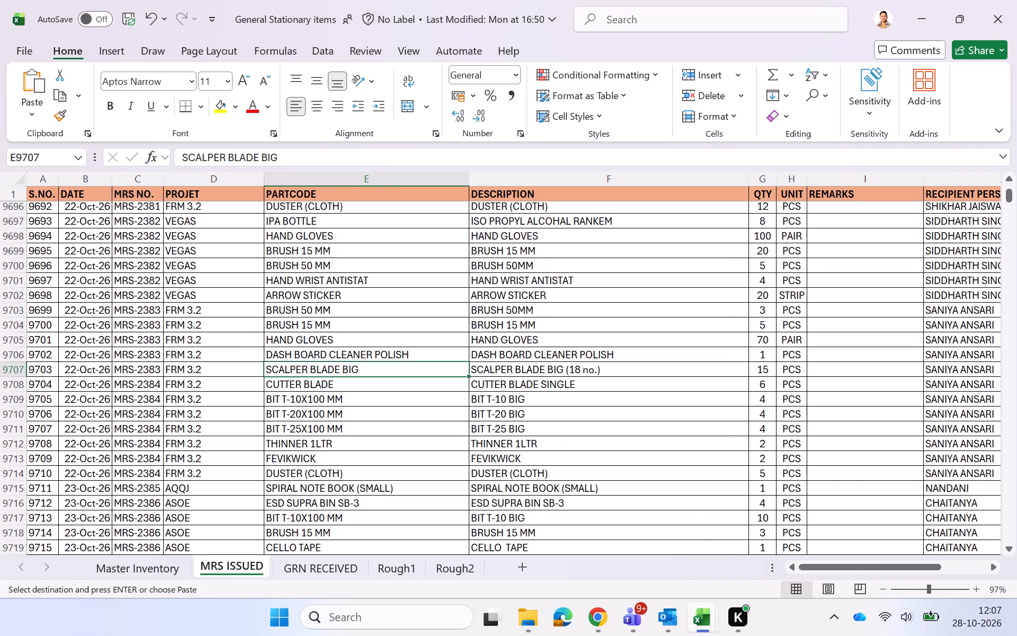
{"action": "key", "text": "shift+Right"}
{"action": "key", "text": "ctrl+c"}
{"action": "key", "text": "ctrl+Down"}
{"action": "key", "text": "Down"}
{"action": "key", "text": "ctrl+v"}
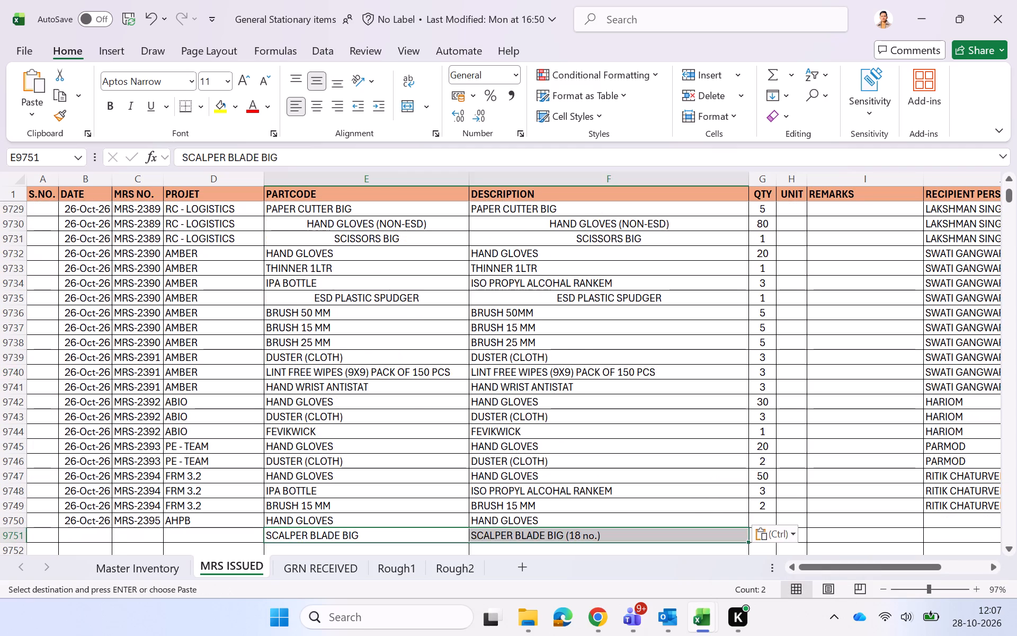
Copy the IPA BOTTLE partcode and its ISO PROPYL ALCOHAL RANKEM description from row 9748 into row 9752.
{"action": "key", "text": "Down"}
{"action": "key", "text": "Up"}
{"action": "key", "text": "Up"}
{"action": "key", "text": "Up"}
{"action": "key", "text": "Up"}
{"action": "key", "text": "Up"}
{"action": "key", "text": "Up"}
{"action": "key", "text": "Up"}
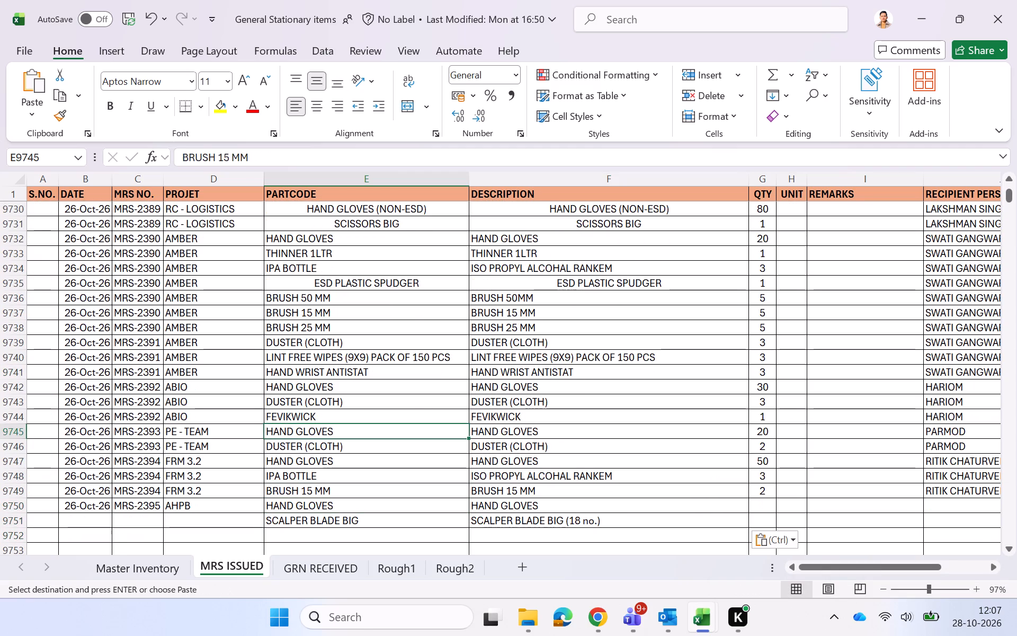
{"action": "key", "text": "Up"}
{"action": "key", "text": "Up"}
{"action": "key", "text": "Up"}
{"action": "key", "text": "Down"}
{"action": "key", "text": "Down"}
{"action": "key", "text": "Down"}
{"action": "key", "text": "Down"}
{"action": "key", "text": "Down"}
{"action": "key", "text": "Down"}
{"action": "key", "text": "shift+Right"}
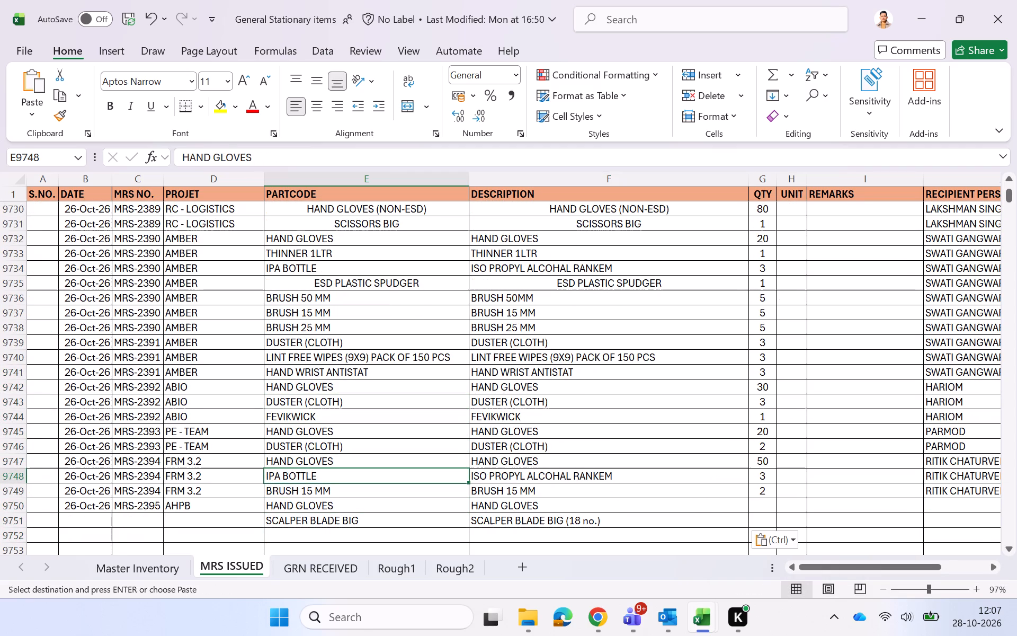
{"action": "key", "text": "ctrl+c"}
{"action": "key", "text": "ctrl+Down"}
{"action": "key", "text": "Down"}
{"action": "key", "text": "ctrl+v"}
{"action": "key", "text": "Down"}
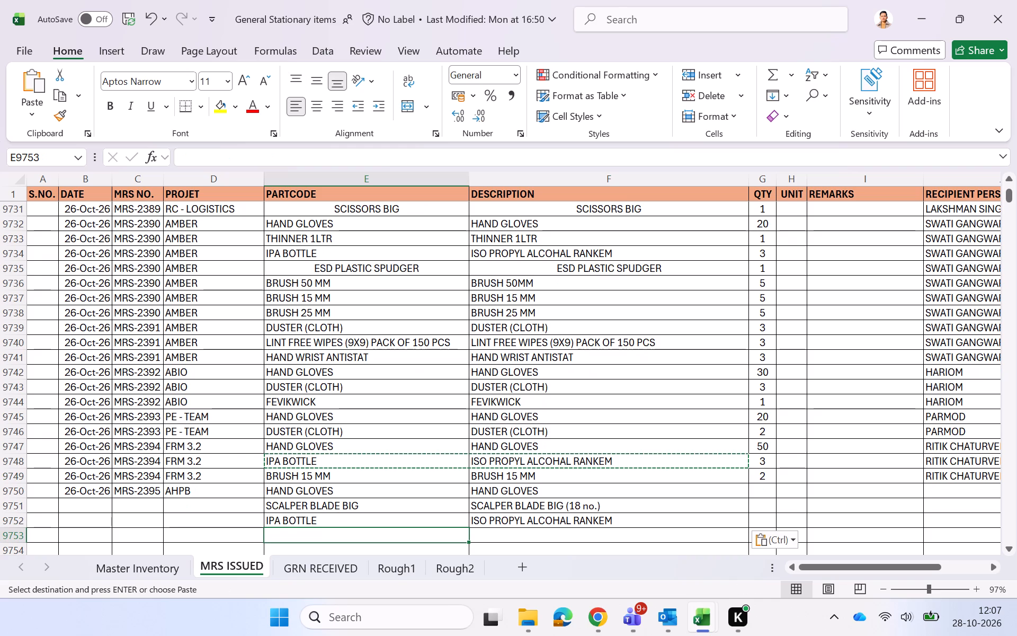
Copy the DUSTER (CLOTH) partcode and description from row 9746 into row 9753.
{"action": "key", "text": "Up"}
{"action": "key", "text": "Up"}
{"action": "key", "text": "Up"}
{"action": "key", "text": "Up"}
{"action": "key", "text": "Up"}
{"action": "key", "text": "Up"}
{"action": "key", "text": "Up"}
{"action": "key", "text": "Up"}
{"action": "key", "text": "Up"}
{"action": "key", "text": "Down"}
{"action": "key", "text": "Down"}
{"action": "key", "text": "shift+Right"}
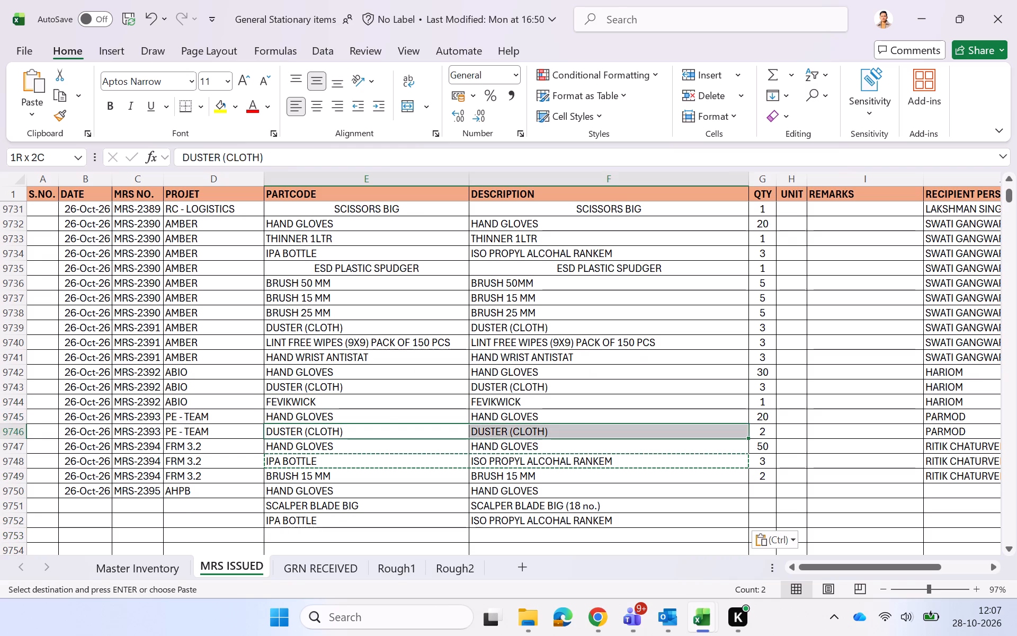
{"action": "key", "text": "ctrl+c"}
{"action": "key", "text": "ctrl+Down"}
{"action": "key", "text": "Down"}
{"action": "key", "text": "ctrl+v"}
Copy the BRUSH 15 MM partcode and description from row 9749 for the empty row 9754, undoing the paste over the DUSTER (CLOTH) row.
{"action": "key", "text": "ctrl+Down"}
{"action": "key", "text": "ctrl+Up"}
{"action": "key", "text": "Down"}
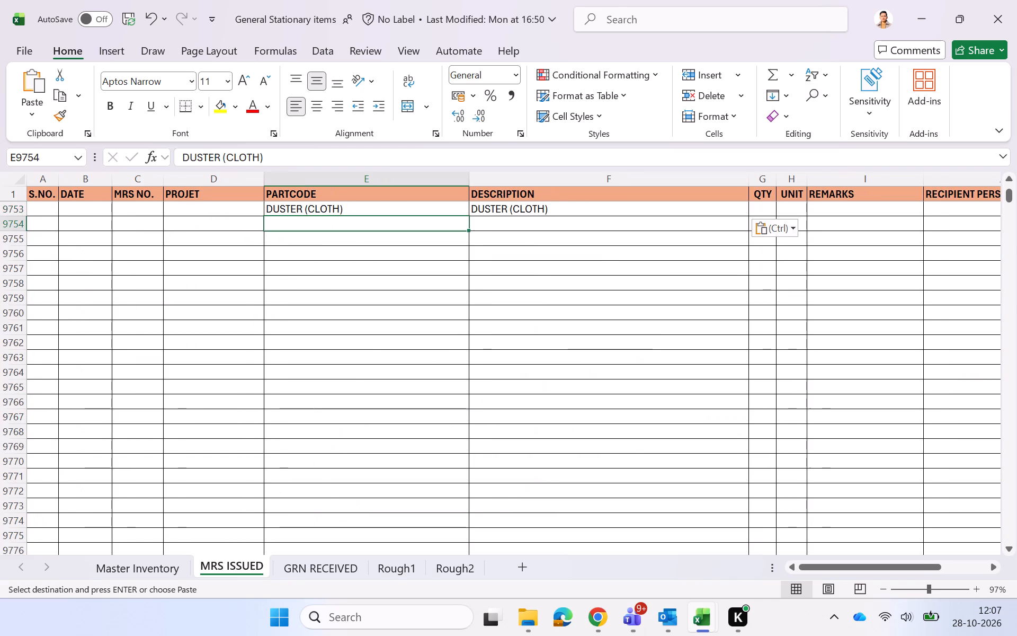
{"action": "scroll", "coordinate": [421, 371], "scroll_direction": "up", "scroll_amount": 3}
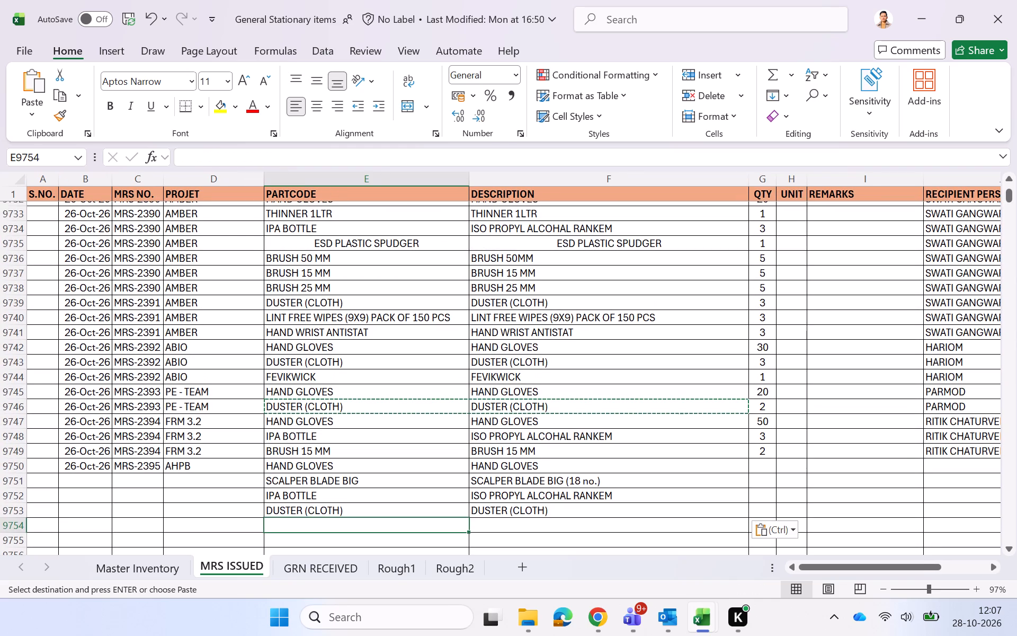
{"action": "left_click", "coordinate": [379, 450]}
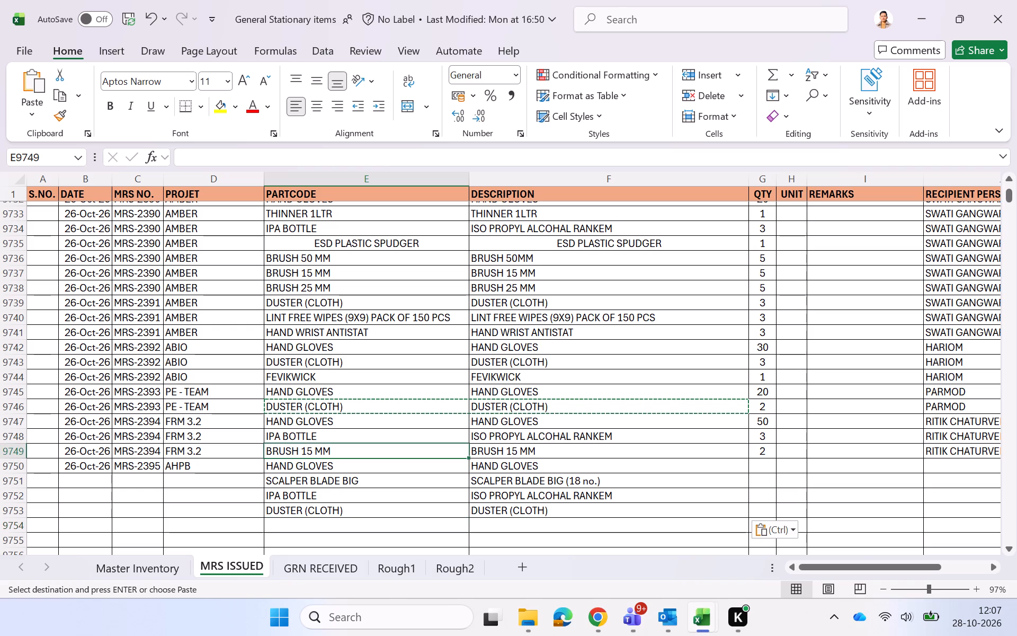
{"action": "key", "text": "shift+Right"}
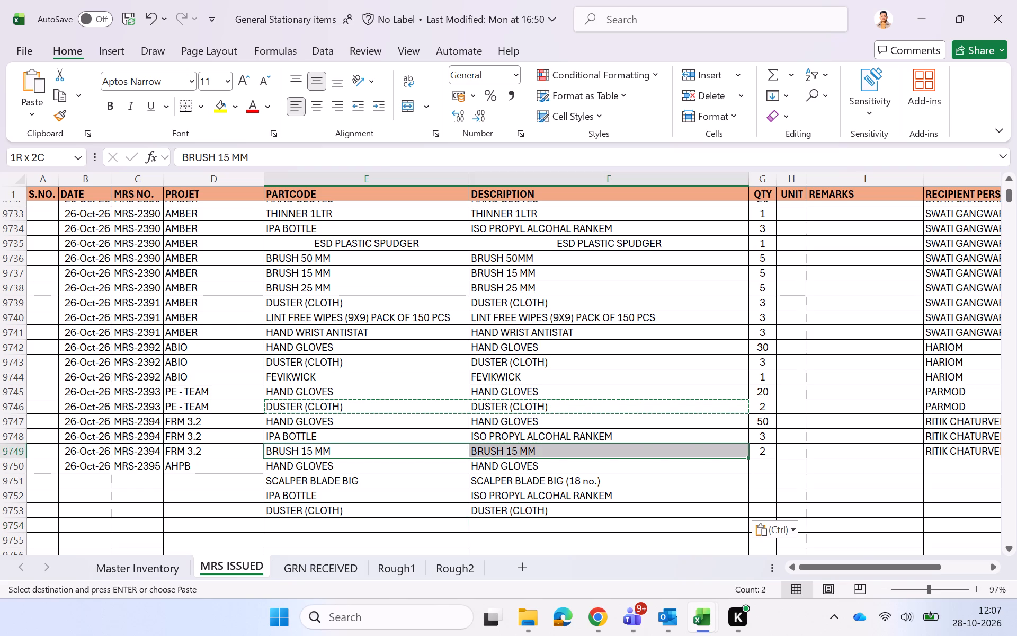
{"action": "key", "text": "ctrl+c"}
{"action": "key", "text": "Down"}
{"action": "key", "text": "ctrl+Down"}
{"action": "key", "text": "ctrl+v"}
{"action": "key", "text": "ctrl+z"}
{"action": "key", "text": "Down"}
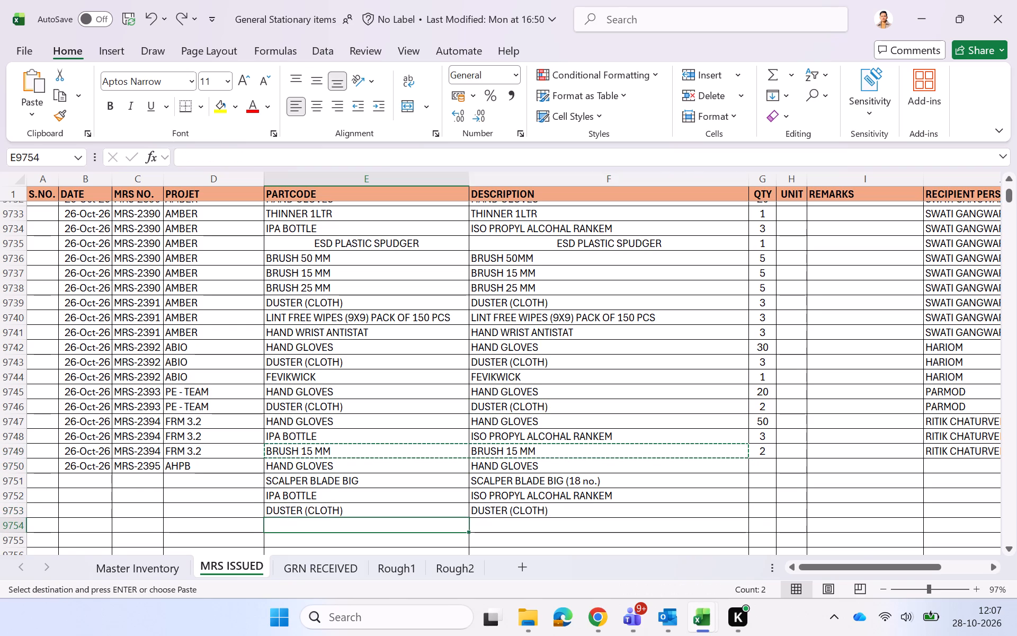
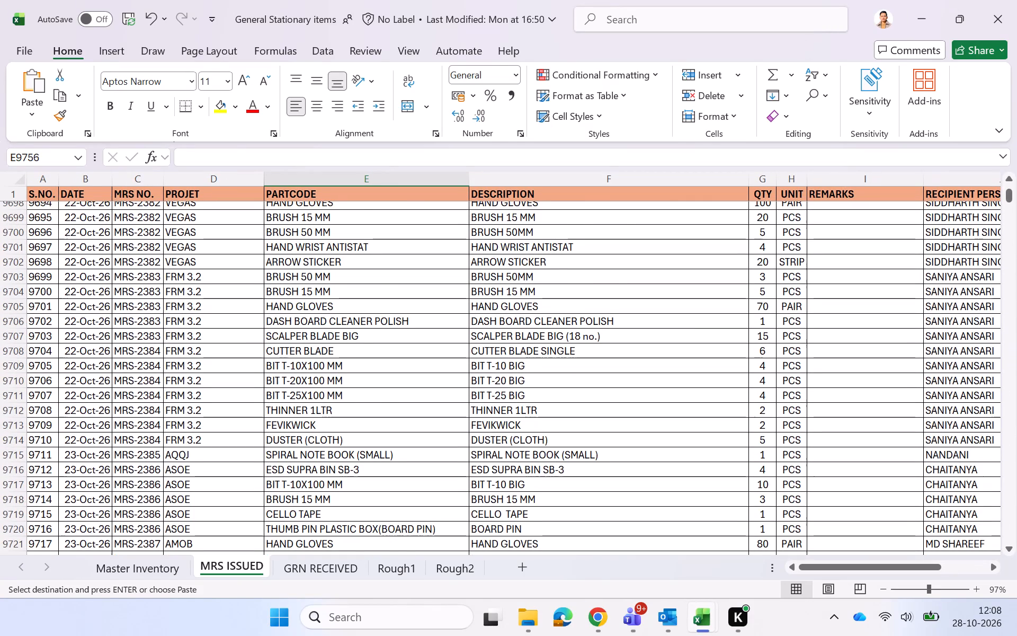
Copy the BALL PEN BLUE and OHP PEN MARKER RED partcodes and descriptions from rows 9689–9690 into rows 9755–9756.
{"action": "scroll", "coordinate": [432, 285], "scroll_direction": "up", "scroll_amount": 2}
{"action": "left_click", "coordinate": [356, 241]}
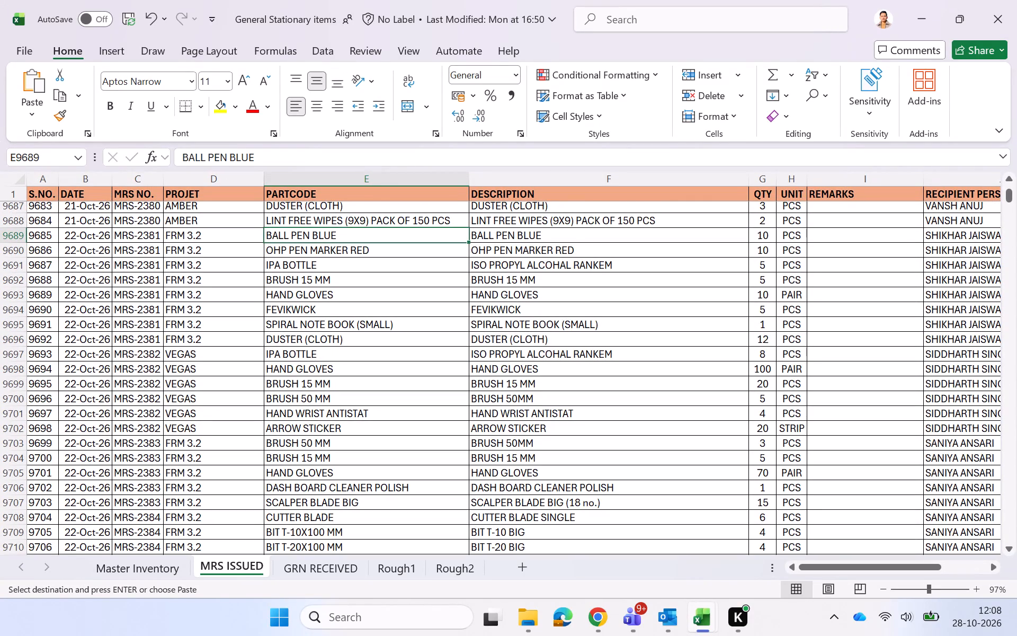
{"action": "key", "text": "shift+Right"}
{"action": "key", "text": "shift+Down"}
{"action": "key", "text": "ctrl+c"}
{"action": "key", "text": "ctrl+Down"}
{"action": "key", "text": "Down"}
{"action": "key", "text": "ctrl+v"}
Enter the quantities 40, 10, 5, 5, 5, 5 and 5 for the MRS-2395 items in rows 9750 to 9756.
{"action": "key", "text": "ctrl+Down"}
{"action": "key", "text": "Right"}
{"action": "key", "text": "Up"}
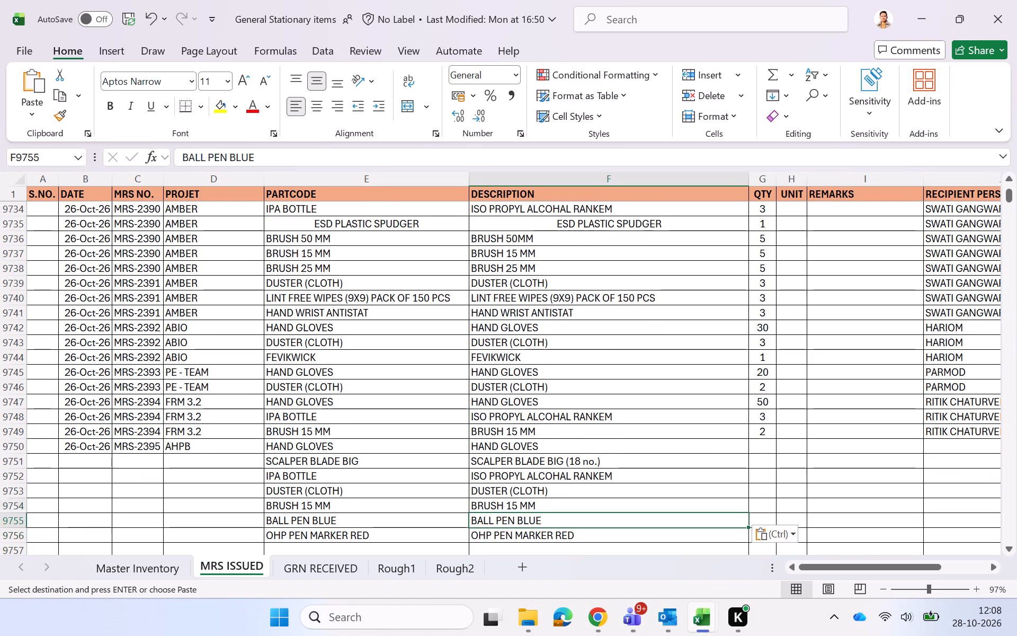
{"action": "key", "text": "Up"}
{"action": "key", "text": "Up"}
{"action": "key", "text": "Up"}
{"action": "key", "text": "Right"}
{"action": "key", "text": "Up"}
{"action": "key", "text": "Up"}
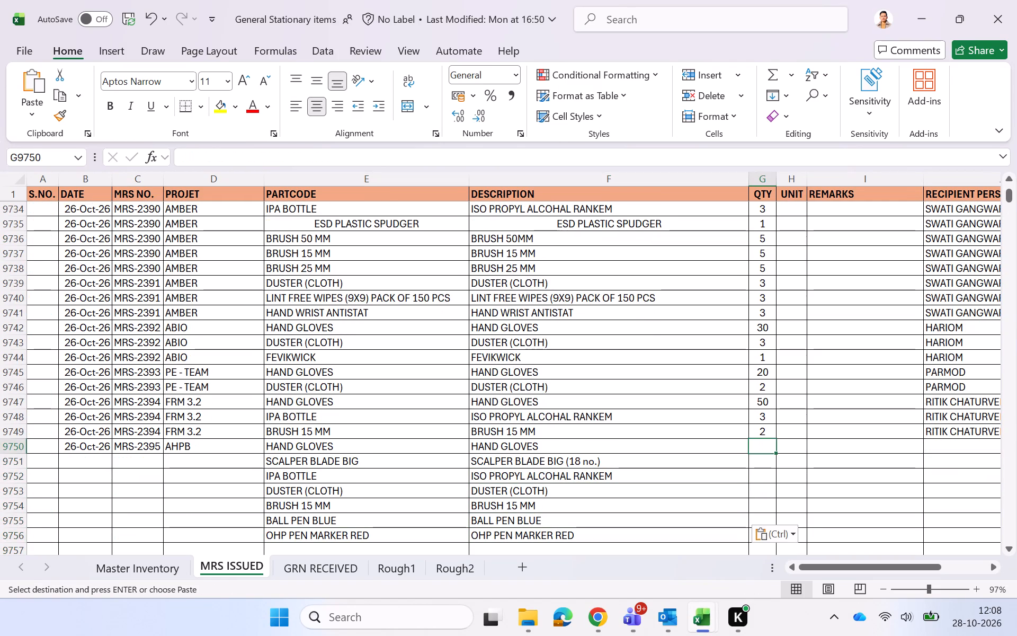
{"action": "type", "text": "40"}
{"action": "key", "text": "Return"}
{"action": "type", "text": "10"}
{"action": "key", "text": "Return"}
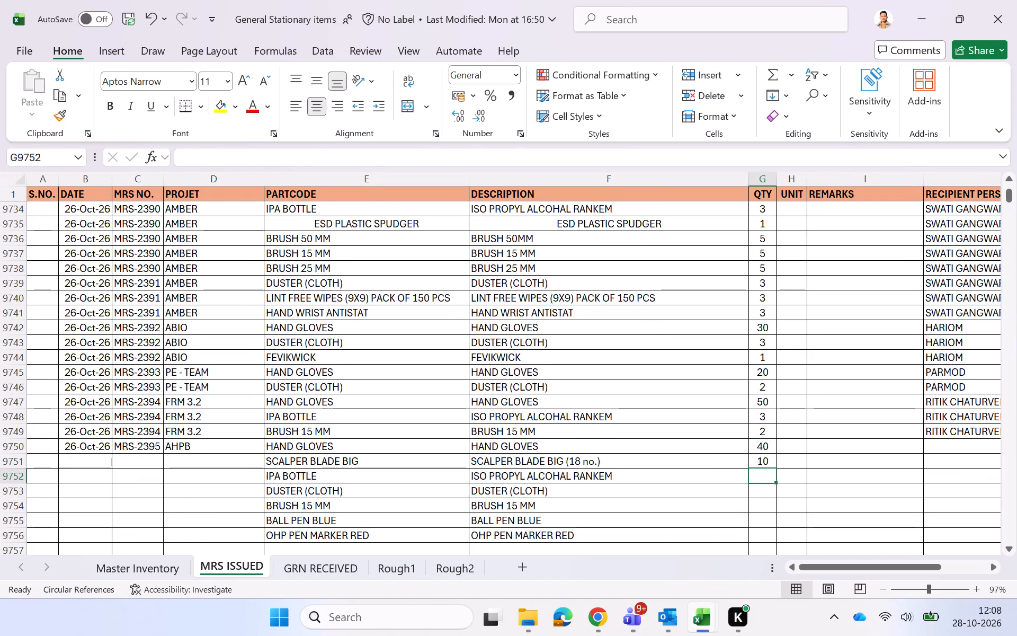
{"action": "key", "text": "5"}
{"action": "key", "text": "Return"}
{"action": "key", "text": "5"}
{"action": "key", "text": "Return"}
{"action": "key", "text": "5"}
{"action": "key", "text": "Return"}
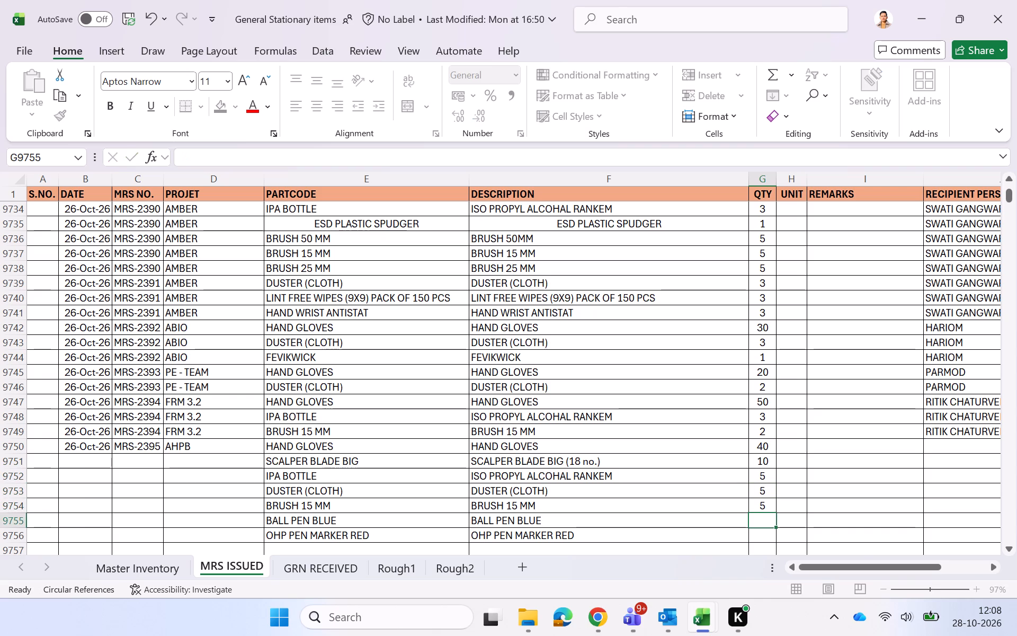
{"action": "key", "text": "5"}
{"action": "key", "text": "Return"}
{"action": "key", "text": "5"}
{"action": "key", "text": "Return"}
Enter the recipient person's name in row 9750 and fill it down through row 9756.
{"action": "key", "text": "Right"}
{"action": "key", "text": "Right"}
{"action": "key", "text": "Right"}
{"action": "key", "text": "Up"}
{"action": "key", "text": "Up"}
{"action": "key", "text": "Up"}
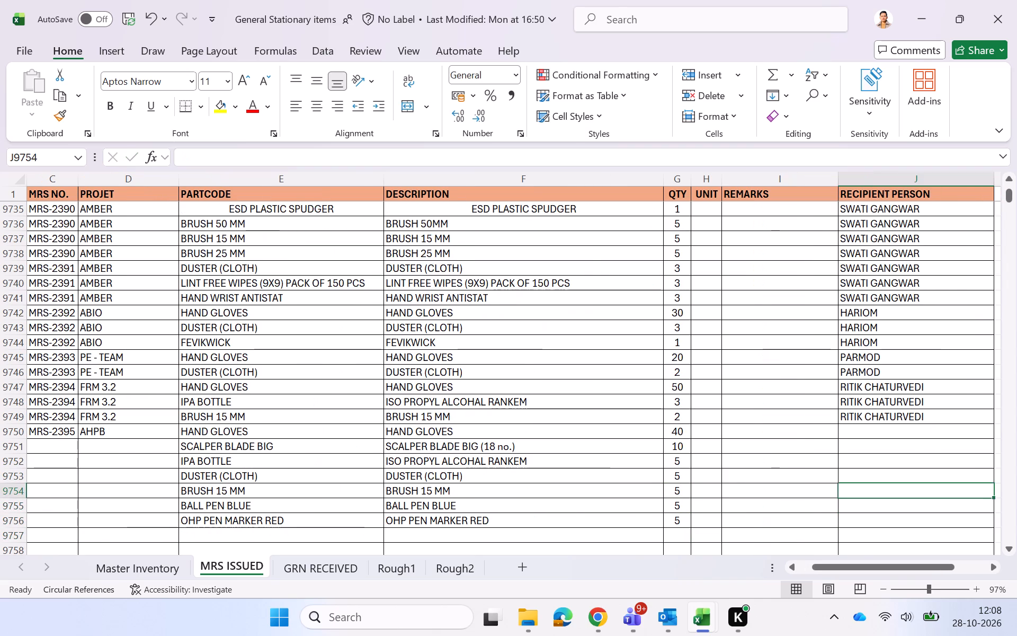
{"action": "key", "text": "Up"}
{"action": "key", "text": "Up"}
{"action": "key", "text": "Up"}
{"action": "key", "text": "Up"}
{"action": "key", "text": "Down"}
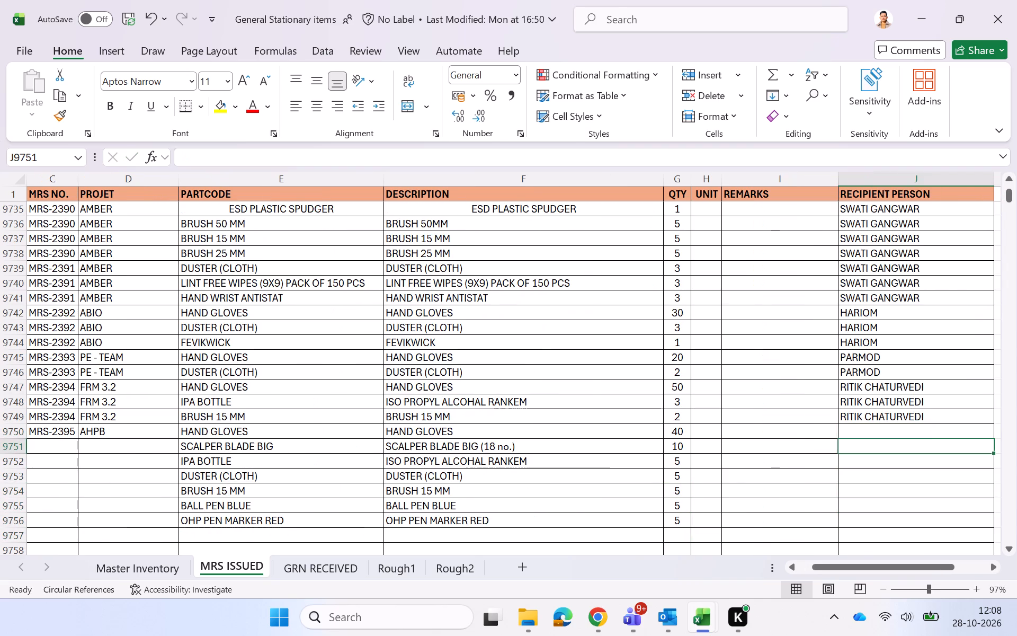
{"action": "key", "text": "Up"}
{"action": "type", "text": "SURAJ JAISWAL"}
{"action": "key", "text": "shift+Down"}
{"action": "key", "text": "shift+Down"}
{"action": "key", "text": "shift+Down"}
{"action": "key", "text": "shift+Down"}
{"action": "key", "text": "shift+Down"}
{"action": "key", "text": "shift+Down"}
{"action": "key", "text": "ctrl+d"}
Fill the 26-Oct-26 date, MRS-2395 number and AHPB project from row 9750 down through row 9756.
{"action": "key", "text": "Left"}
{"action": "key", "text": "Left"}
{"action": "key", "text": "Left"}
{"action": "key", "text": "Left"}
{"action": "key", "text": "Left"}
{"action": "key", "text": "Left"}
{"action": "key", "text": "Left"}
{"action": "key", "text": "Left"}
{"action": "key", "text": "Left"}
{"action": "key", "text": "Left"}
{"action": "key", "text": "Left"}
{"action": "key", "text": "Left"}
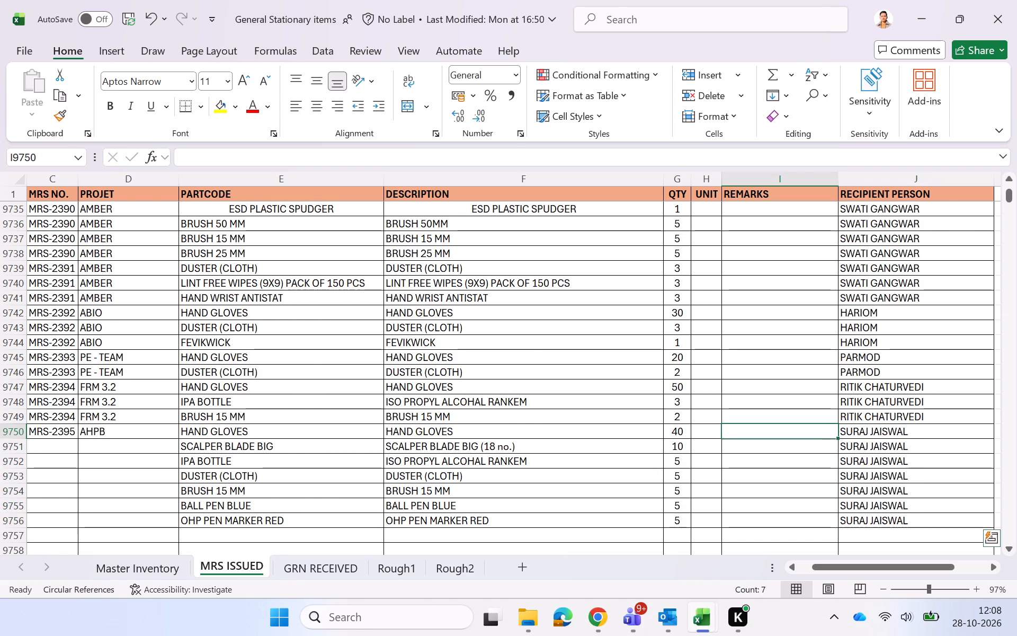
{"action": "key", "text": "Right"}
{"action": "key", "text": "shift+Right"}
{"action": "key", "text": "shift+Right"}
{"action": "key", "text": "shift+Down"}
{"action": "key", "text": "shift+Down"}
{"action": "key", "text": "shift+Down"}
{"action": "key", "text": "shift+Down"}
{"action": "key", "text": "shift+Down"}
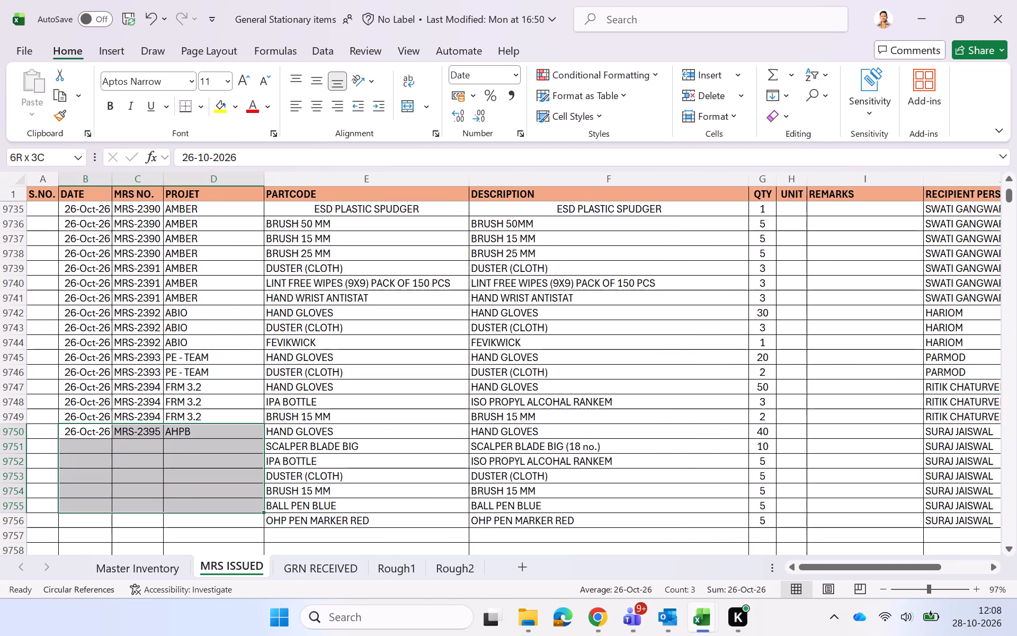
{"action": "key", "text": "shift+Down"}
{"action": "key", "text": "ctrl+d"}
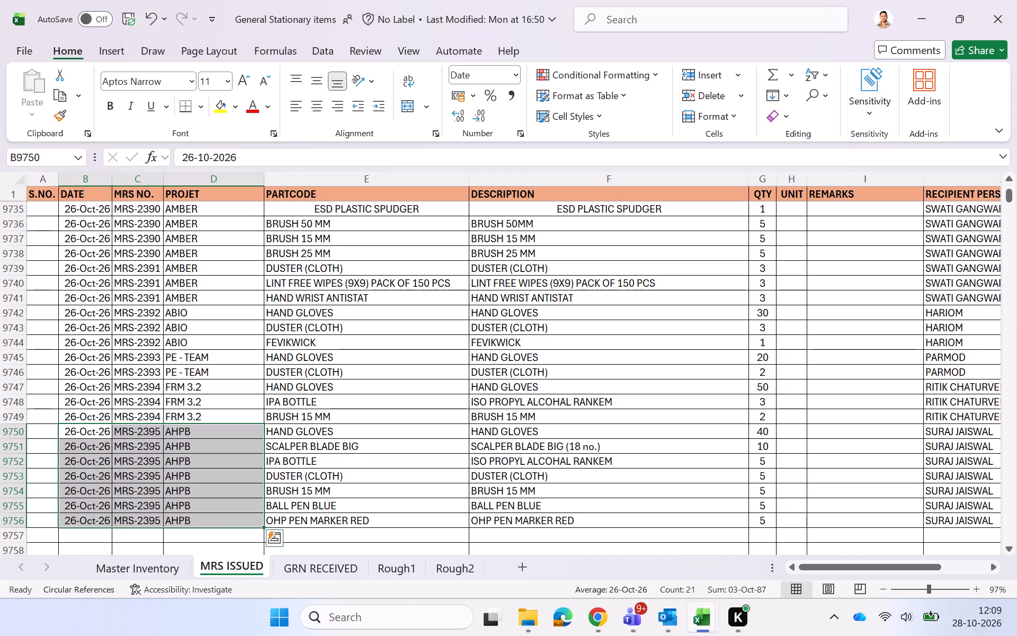
Copy the 26-Oct-26 date from row 9756 into row 9757.
{"action": "scroll", "coordinate": [356, 241], "scroll_direction": "down", "scroll_amount": 1}
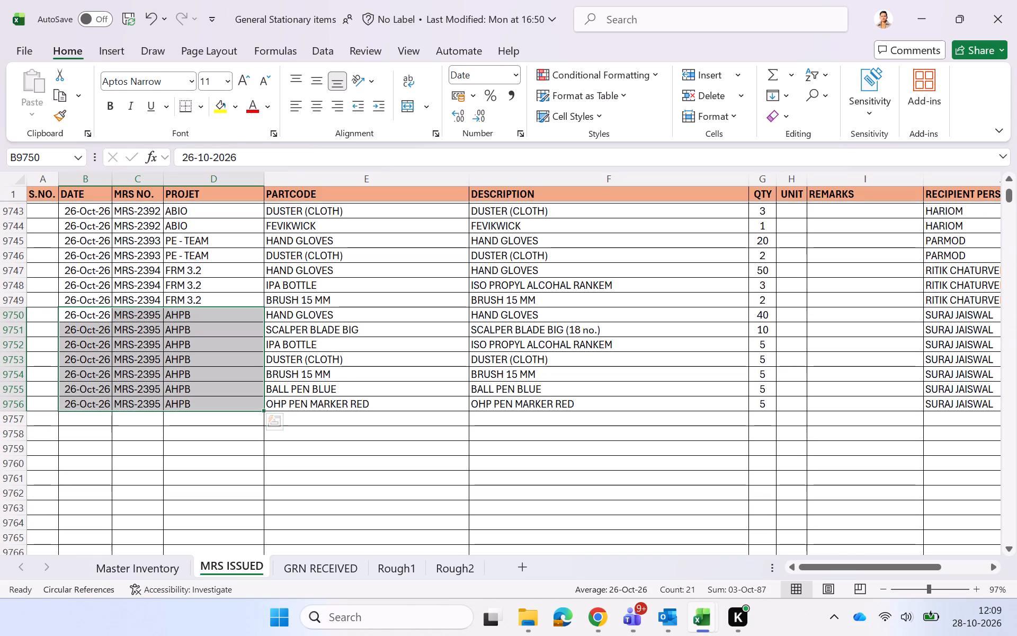
{"action": "left_click", "coordinate": [94, 443]}
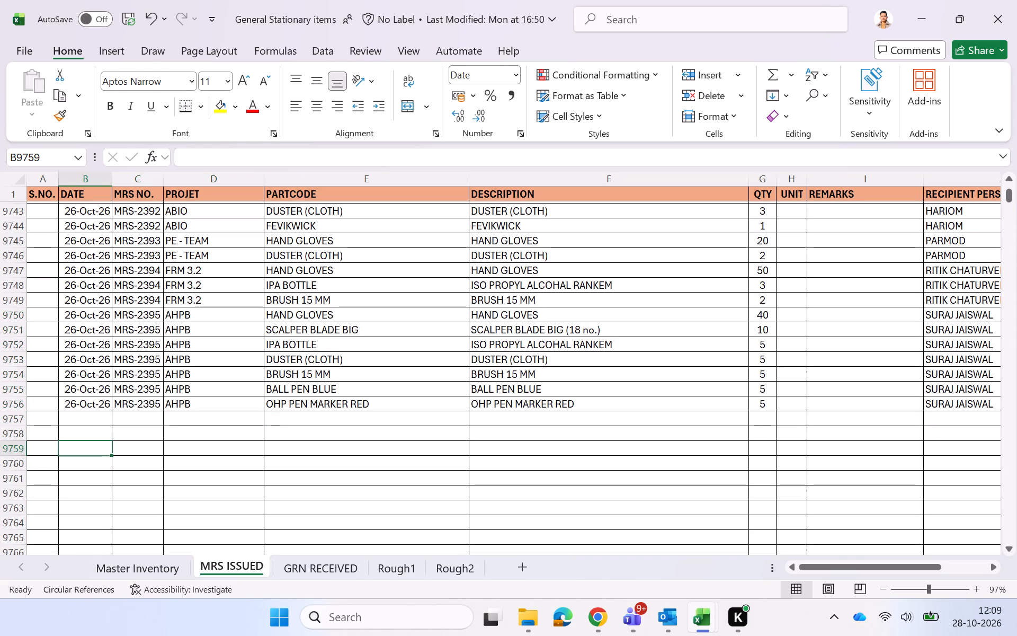
{"action": "key", "text": "Up"}
{"action": "key", "text": "Up"}
{"action": "key", "text": "Up"}
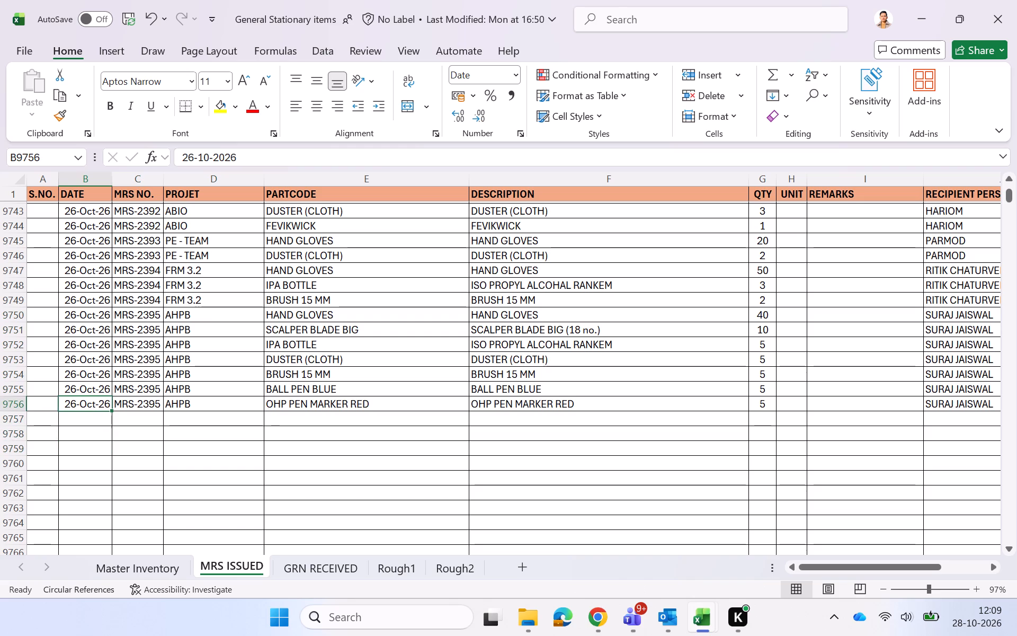
{"action": "key", "text": "ctrl+c"}
{"action": "key", "text": "Down"}
{"action": "key", "text": "ctrl+v"}
Extend the MRS number series to MRS-2396 in row 9757 and enter FISTO as its project.
{"action": "left_click", "coordinate": [133, 402]}
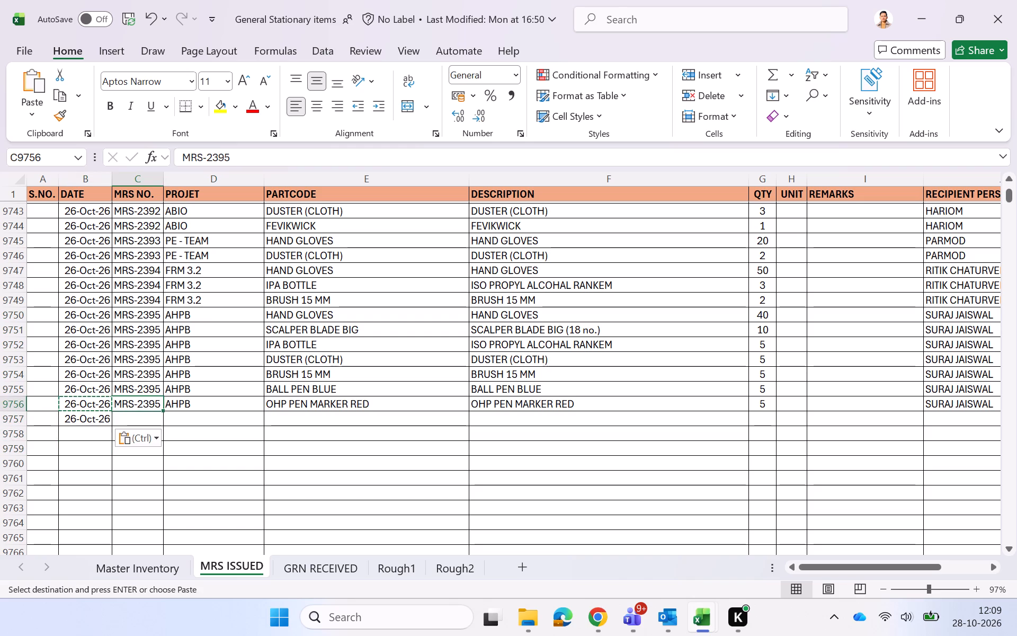
{"action": "double_click", "coordinate": [161, 411]}
{"action": "left_click", "coordinate": [188, 414]}
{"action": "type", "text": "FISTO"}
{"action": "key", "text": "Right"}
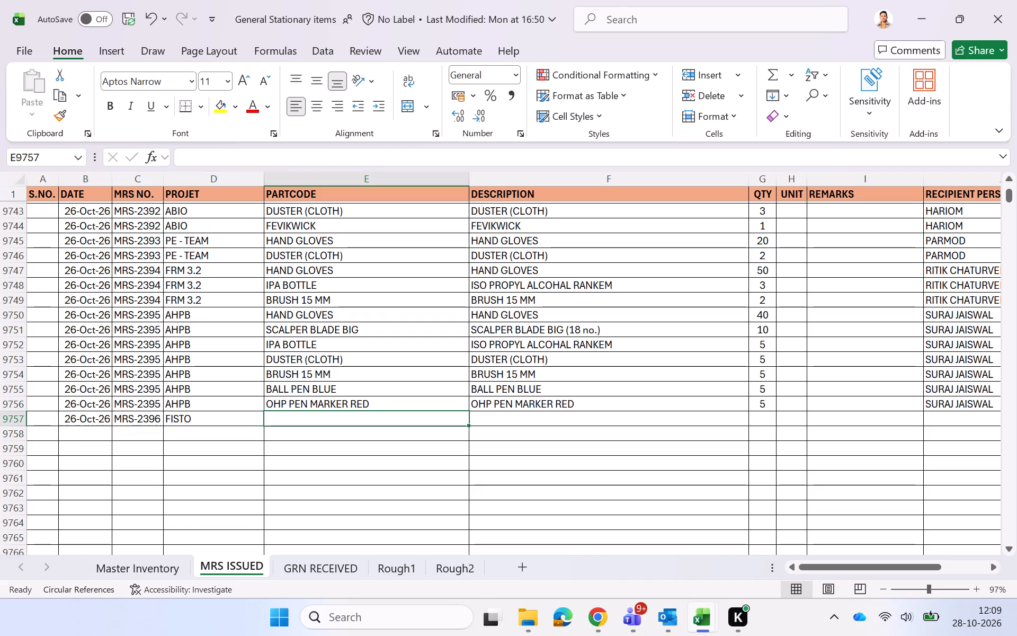
Copy the HAND GLOVES partcode and description from row 9750 into row 9757.
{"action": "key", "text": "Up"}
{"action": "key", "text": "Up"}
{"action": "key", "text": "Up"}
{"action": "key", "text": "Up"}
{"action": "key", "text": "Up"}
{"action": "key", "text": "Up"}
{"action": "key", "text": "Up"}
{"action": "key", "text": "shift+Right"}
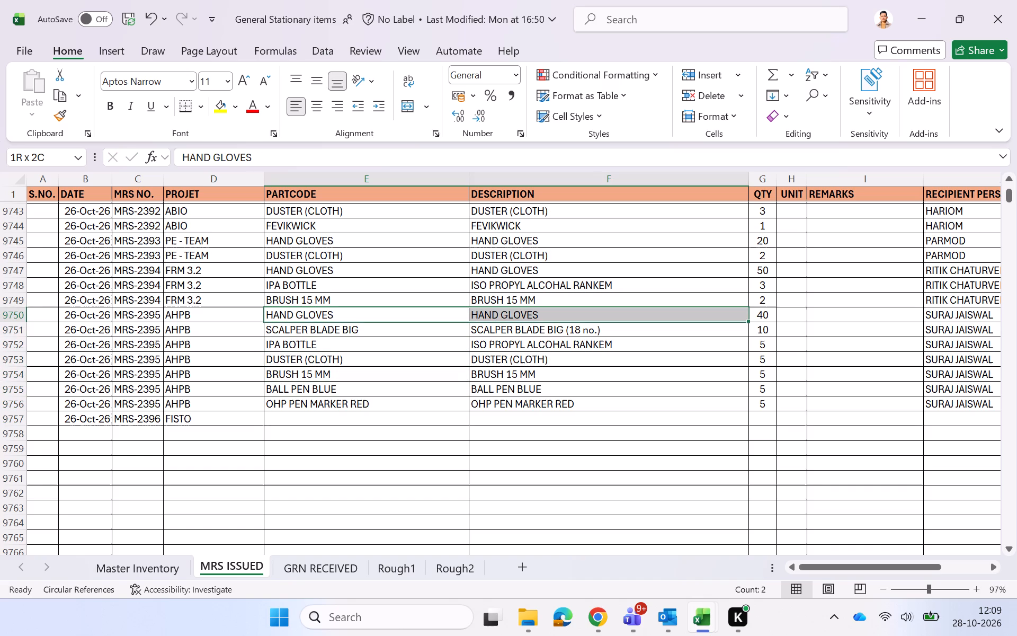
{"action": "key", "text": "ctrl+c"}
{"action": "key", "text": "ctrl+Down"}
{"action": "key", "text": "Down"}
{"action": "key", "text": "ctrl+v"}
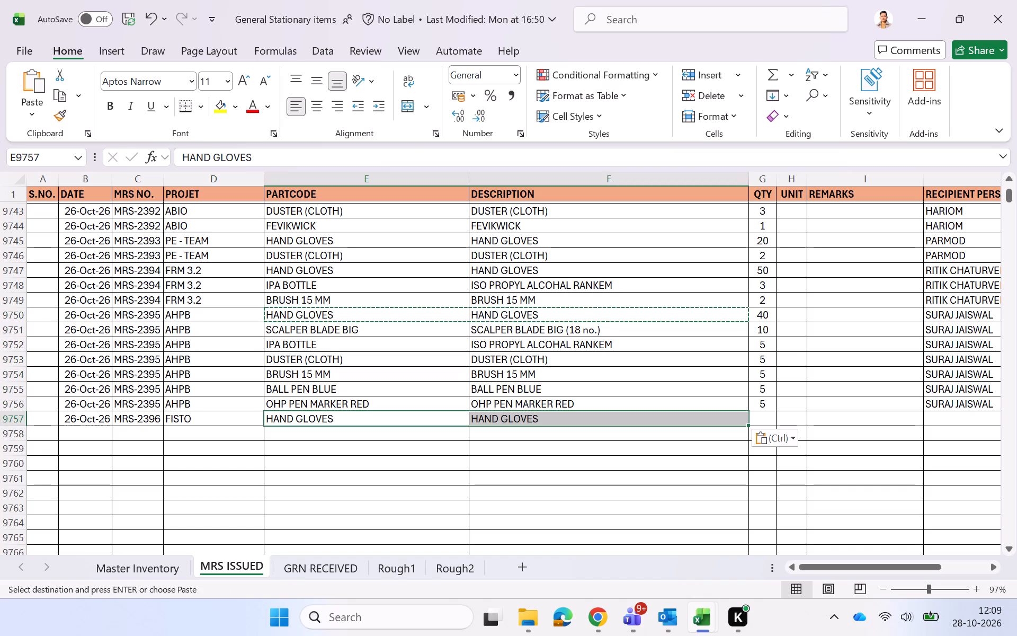
Copy the IPA BOTTLE and DUSTER (CLOTH) partcodes and descriptions from rows 9752–9753 into rows 9758–9759.
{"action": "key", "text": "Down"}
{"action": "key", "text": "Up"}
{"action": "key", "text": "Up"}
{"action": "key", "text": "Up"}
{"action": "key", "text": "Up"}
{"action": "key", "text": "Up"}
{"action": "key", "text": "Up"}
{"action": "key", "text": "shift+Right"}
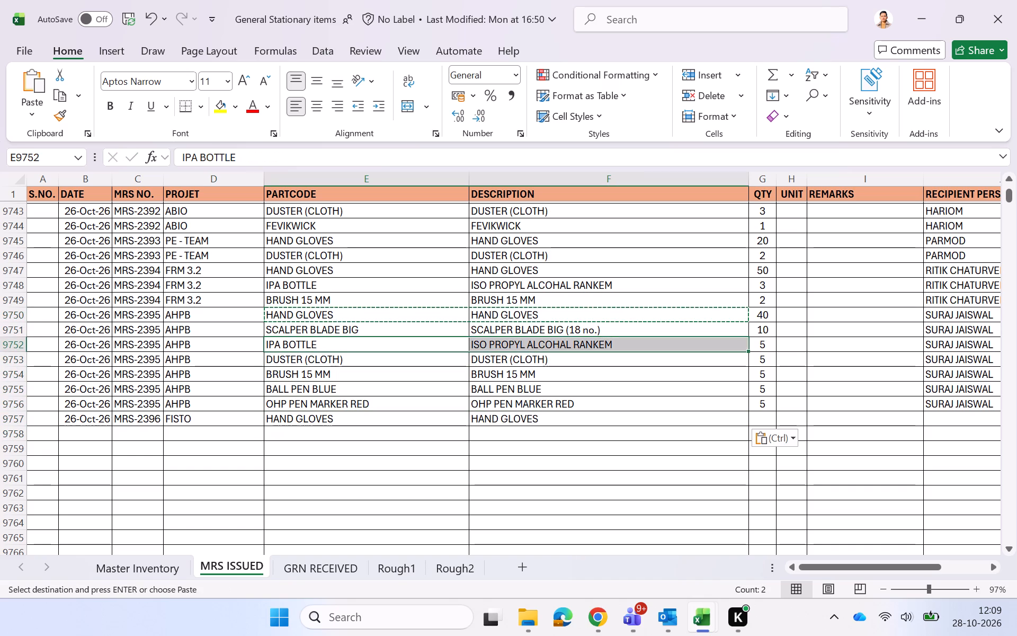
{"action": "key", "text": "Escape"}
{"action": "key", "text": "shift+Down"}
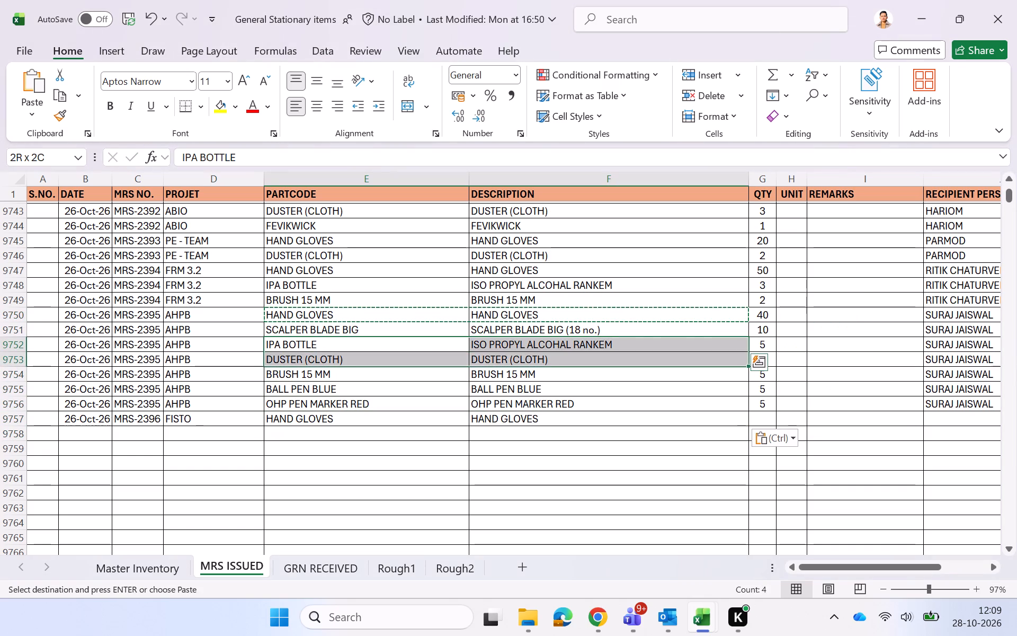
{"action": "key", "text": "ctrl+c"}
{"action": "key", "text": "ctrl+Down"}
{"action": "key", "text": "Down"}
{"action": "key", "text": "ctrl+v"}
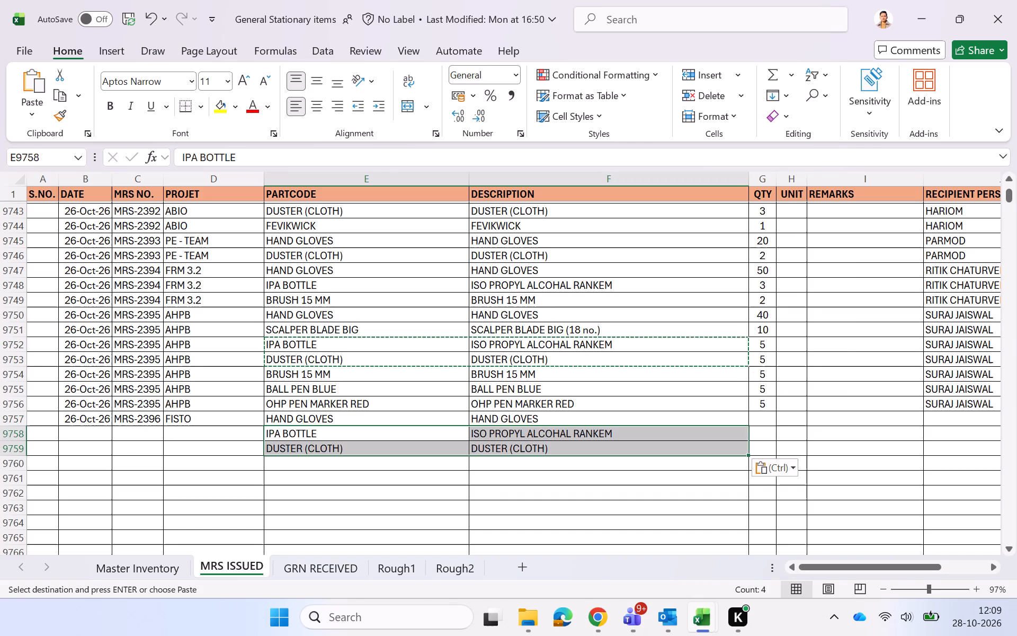
Copy the LINT FREE WIPES (9X9) PACK OF 150 PCS partcode and description from row 9740 into row 9760.
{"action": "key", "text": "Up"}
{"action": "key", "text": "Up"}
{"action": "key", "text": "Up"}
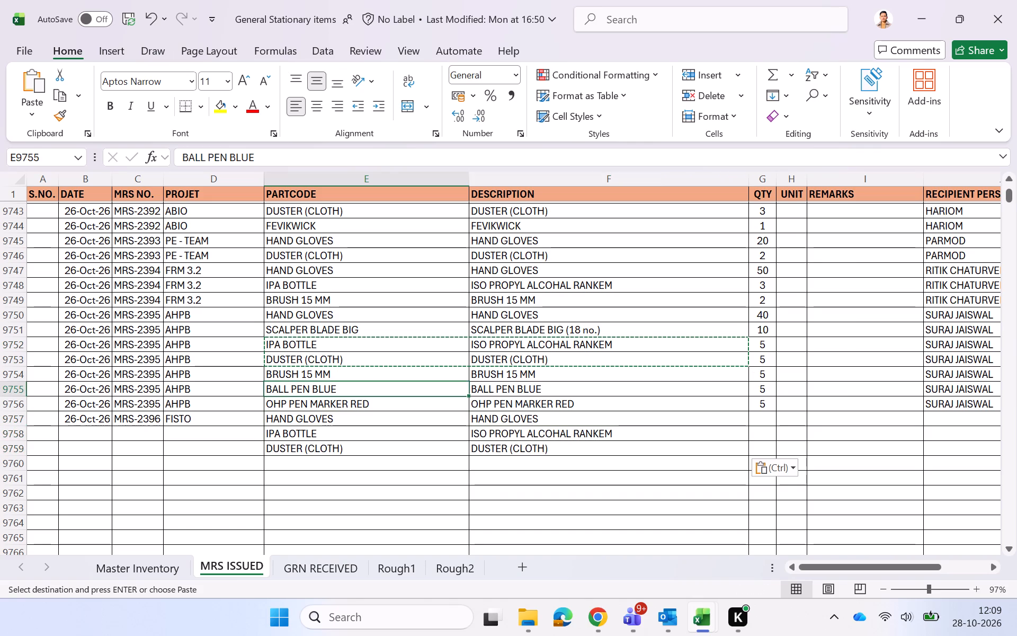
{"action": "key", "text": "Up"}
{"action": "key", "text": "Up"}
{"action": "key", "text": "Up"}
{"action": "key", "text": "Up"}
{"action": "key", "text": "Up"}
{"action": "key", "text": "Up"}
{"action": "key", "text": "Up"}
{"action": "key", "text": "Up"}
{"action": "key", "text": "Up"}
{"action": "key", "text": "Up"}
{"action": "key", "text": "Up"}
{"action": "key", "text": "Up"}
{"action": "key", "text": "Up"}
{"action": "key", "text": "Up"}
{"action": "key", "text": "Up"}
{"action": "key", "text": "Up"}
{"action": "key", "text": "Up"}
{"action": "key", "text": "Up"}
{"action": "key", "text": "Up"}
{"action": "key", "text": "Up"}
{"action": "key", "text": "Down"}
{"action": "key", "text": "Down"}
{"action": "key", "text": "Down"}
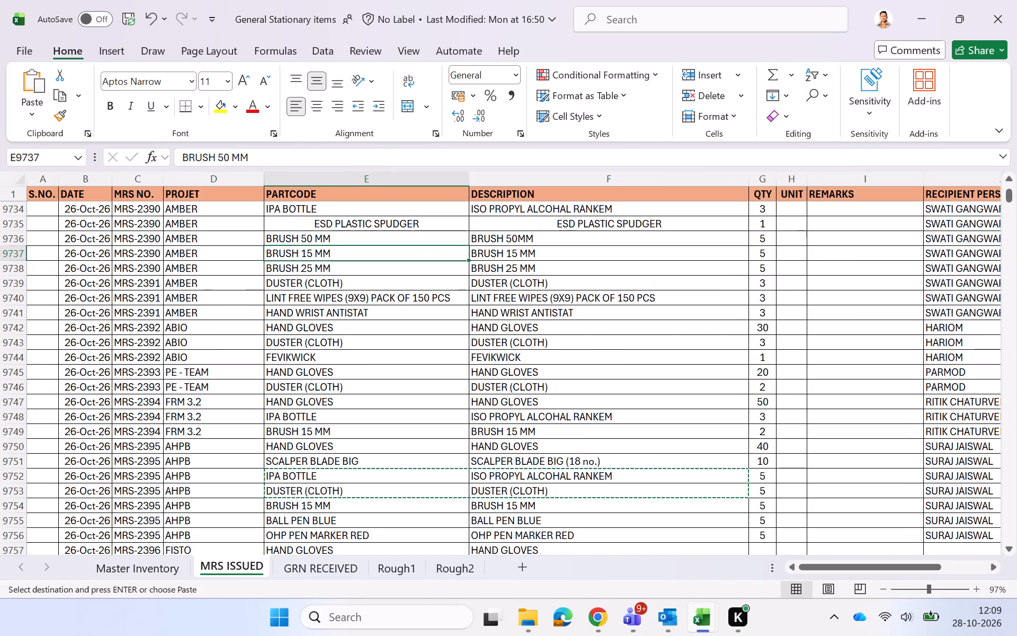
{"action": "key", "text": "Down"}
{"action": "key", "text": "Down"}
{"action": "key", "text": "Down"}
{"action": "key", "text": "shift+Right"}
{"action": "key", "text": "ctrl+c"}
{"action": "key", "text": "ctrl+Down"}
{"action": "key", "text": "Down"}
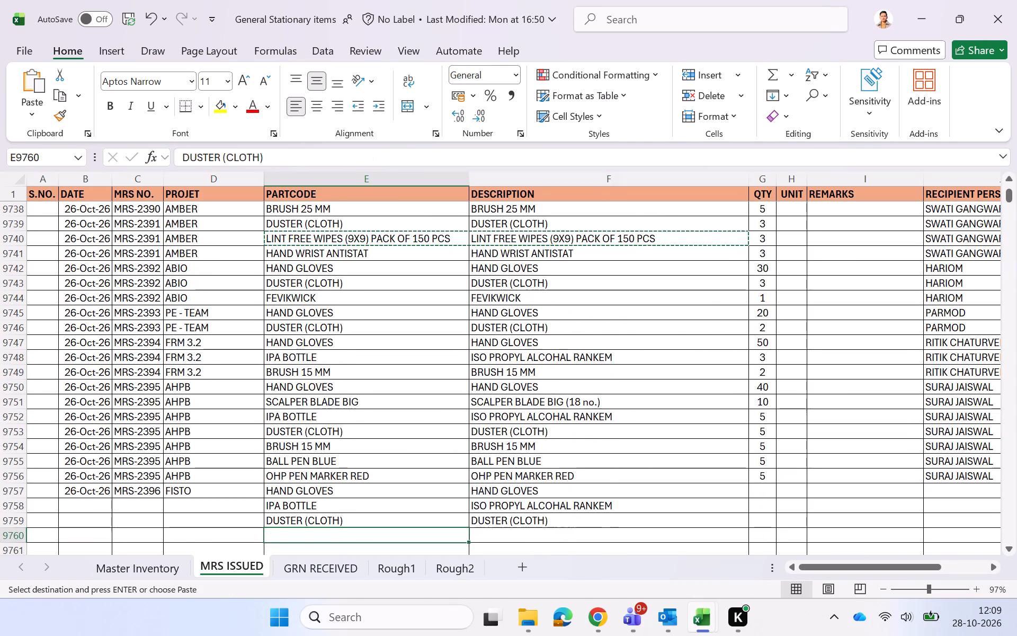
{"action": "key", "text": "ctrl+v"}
Enter the MRS-2396 quantities 20, 2, 3 and 3 in rows 9757–9760.
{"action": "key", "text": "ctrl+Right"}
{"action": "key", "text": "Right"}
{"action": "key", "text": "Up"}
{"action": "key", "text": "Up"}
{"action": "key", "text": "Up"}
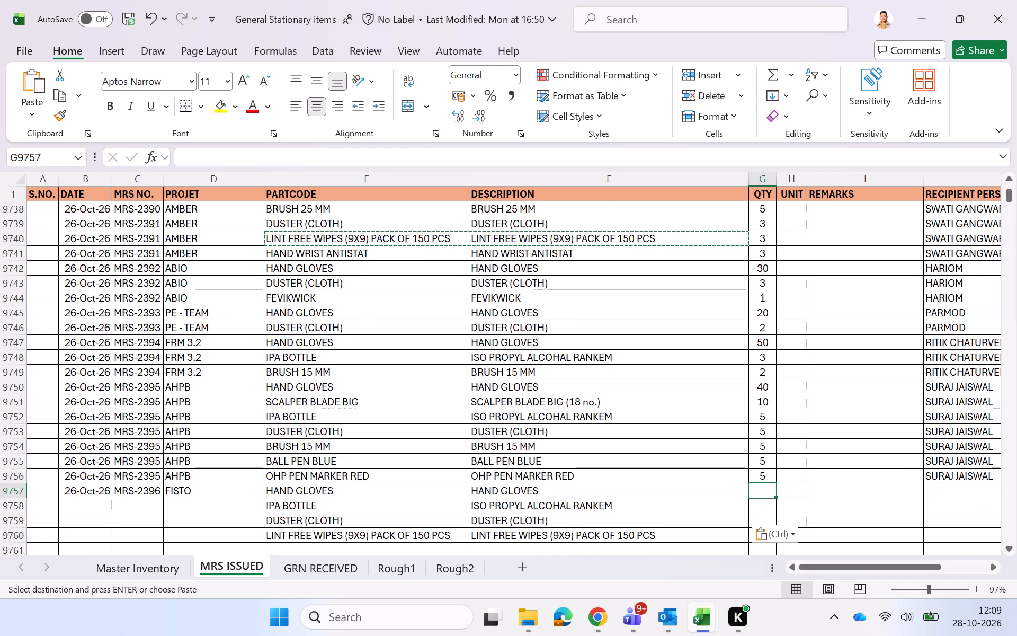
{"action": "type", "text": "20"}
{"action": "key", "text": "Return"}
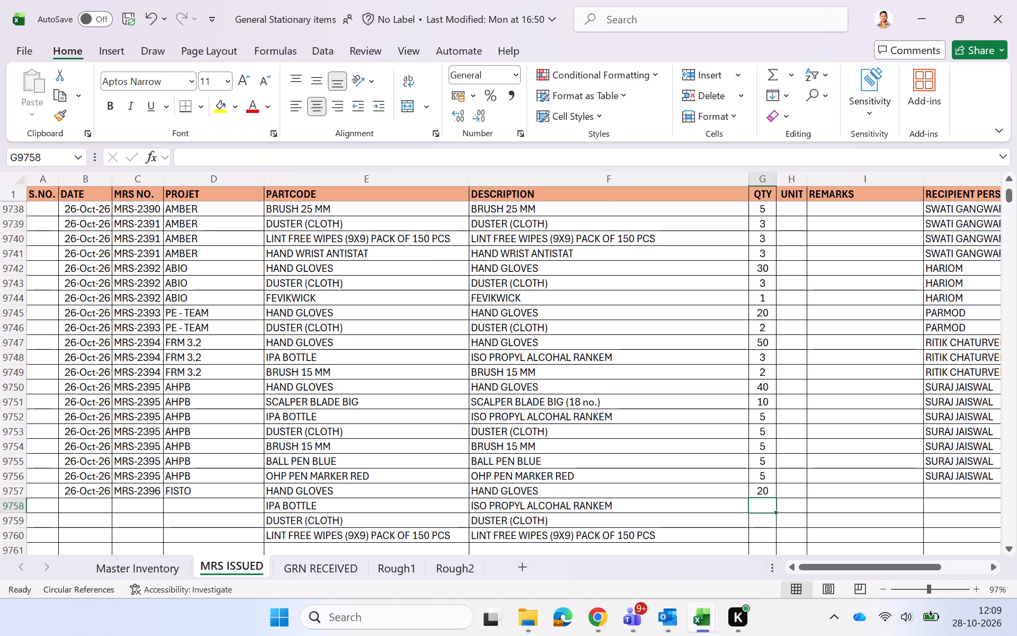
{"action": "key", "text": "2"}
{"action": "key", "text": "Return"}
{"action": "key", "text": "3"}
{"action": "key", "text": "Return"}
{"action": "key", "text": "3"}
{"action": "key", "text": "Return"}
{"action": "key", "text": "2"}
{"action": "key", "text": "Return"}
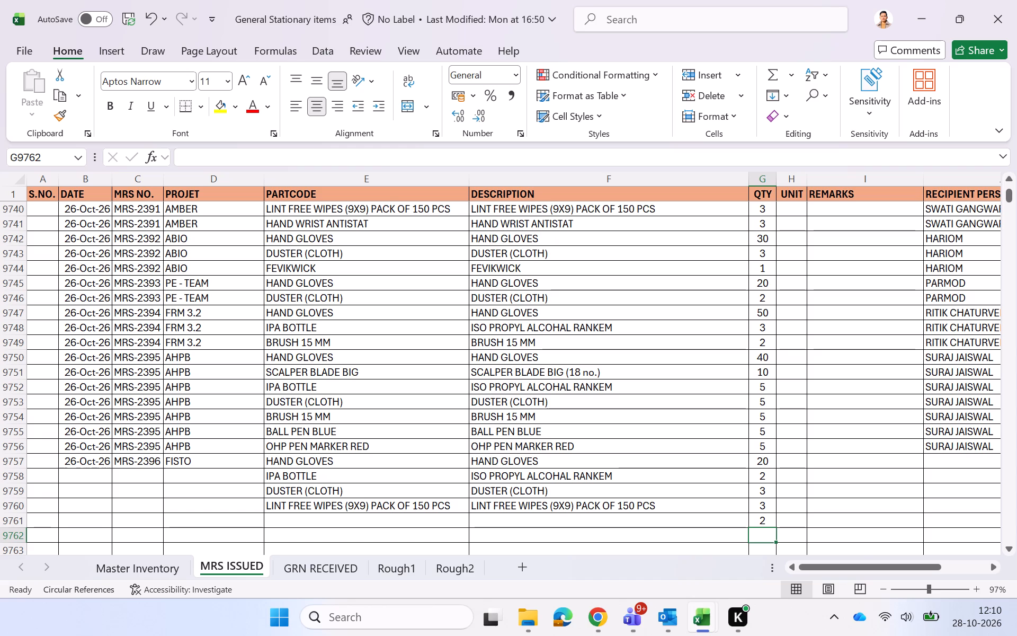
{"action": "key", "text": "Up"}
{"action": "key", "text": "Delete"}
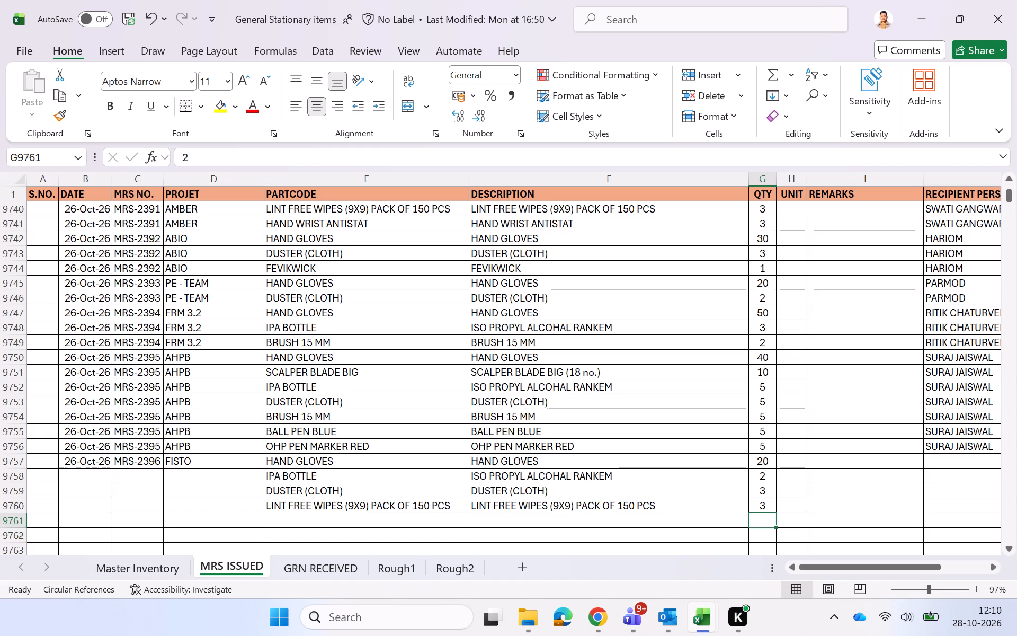
Copy the BRUSH 15 MM partcode and description from row 9754 into row 9761.
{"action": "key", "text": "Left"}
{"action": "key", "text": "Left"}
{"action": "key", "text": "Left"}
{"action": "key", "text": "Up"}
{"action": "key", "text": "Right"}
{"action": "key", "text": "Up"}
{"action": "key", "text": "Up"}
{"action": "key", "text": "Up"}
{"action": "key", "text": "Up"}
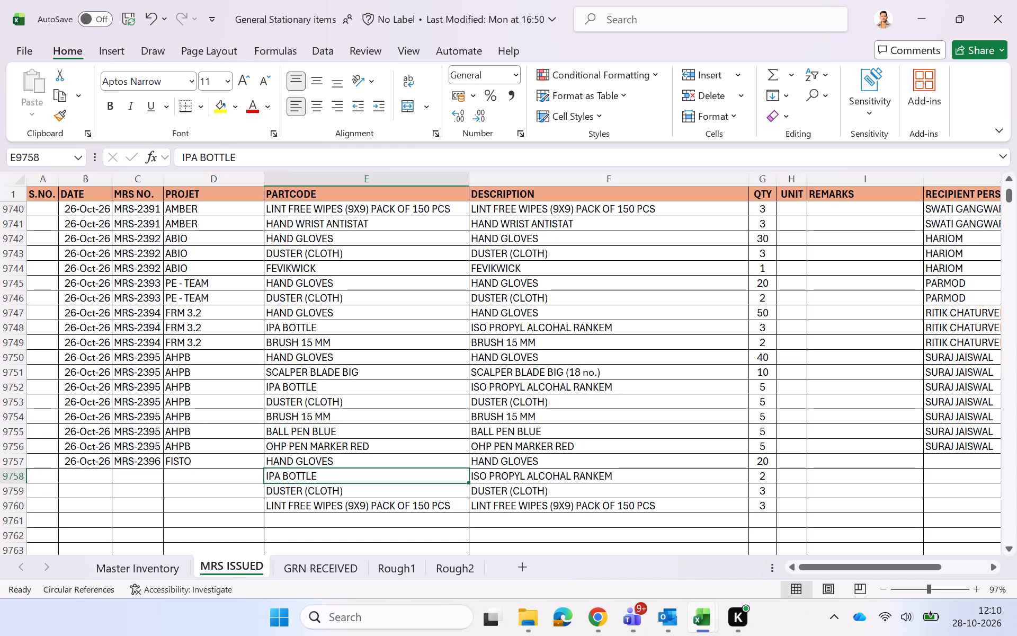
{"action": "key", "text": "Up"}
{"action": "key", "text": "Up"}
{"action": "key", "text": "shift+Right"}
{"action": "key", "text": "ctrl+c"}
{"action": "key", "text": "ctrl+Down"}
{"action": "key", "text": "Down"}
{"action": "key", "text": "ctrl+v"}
Enter a quantity of 2 for BRUSH 15 MM in row 9761.
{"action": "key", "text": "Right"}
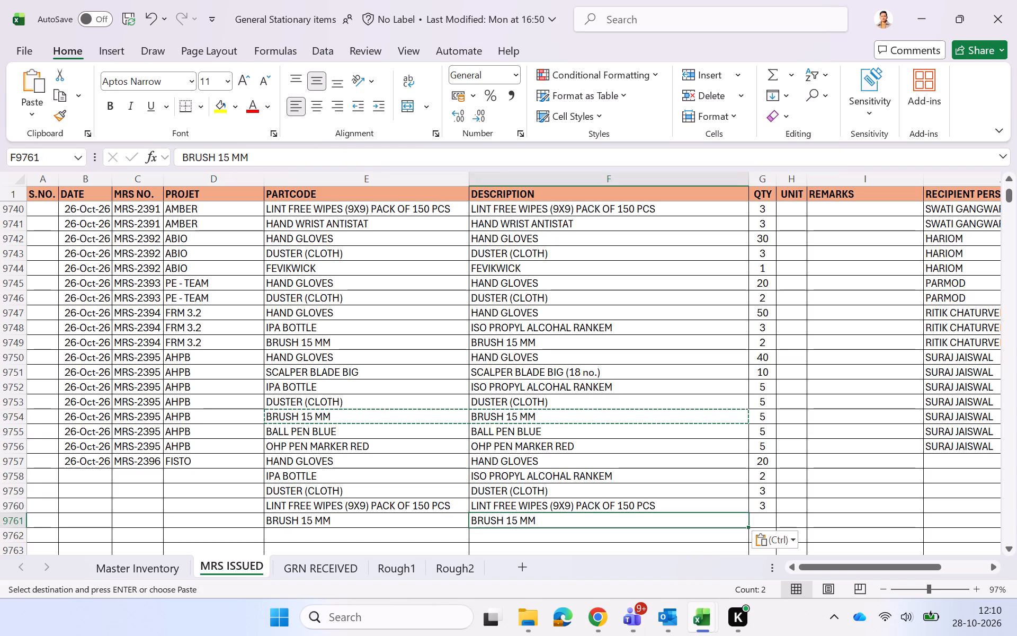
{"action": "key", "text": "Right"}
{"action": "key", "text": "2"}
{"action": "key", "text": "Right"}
Enter SHASHANK as the recipient person in row 9757 and fill it down through row 9761.
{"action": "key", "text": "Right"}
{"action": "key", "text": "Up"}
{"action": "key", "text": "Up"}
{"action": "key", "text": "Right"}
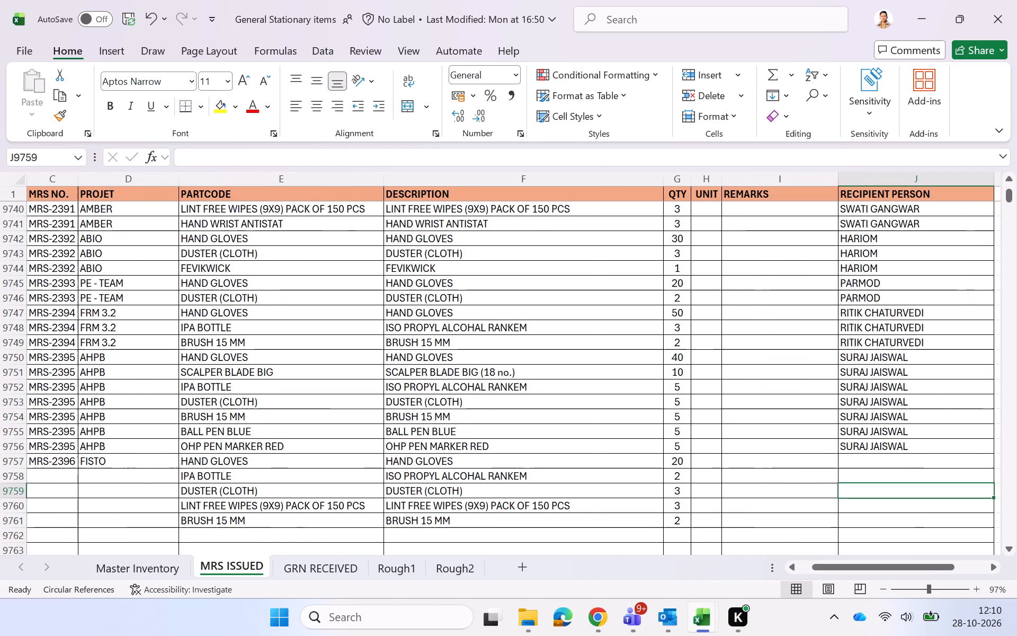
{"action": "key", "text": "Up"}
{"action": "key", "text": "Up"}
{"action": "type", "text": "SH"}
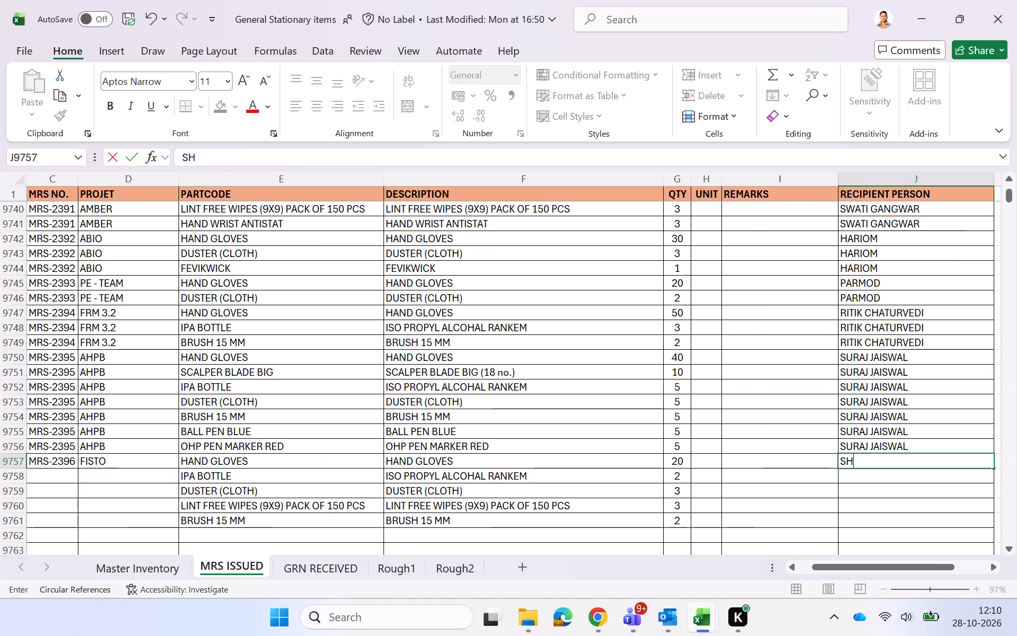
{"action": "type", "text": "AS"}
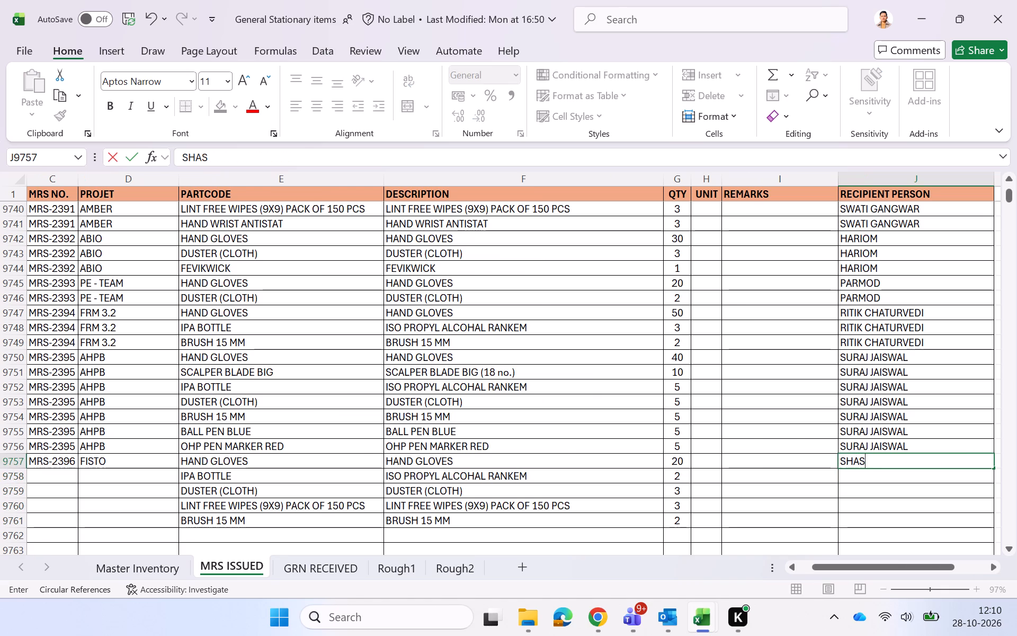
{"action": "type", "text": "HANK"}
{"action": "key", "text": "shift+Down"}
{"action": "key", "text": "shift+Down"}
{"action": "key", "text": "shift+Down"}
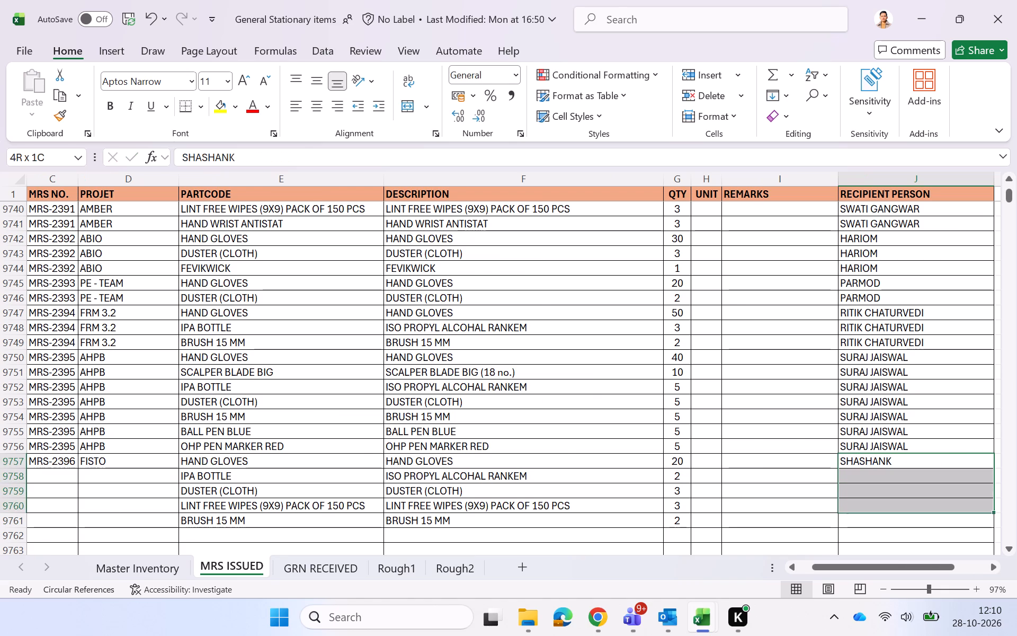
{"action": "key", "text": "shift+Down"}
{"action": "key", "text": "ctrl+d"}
Fill the date, MRS number and project from row 9757 down through row 9761.
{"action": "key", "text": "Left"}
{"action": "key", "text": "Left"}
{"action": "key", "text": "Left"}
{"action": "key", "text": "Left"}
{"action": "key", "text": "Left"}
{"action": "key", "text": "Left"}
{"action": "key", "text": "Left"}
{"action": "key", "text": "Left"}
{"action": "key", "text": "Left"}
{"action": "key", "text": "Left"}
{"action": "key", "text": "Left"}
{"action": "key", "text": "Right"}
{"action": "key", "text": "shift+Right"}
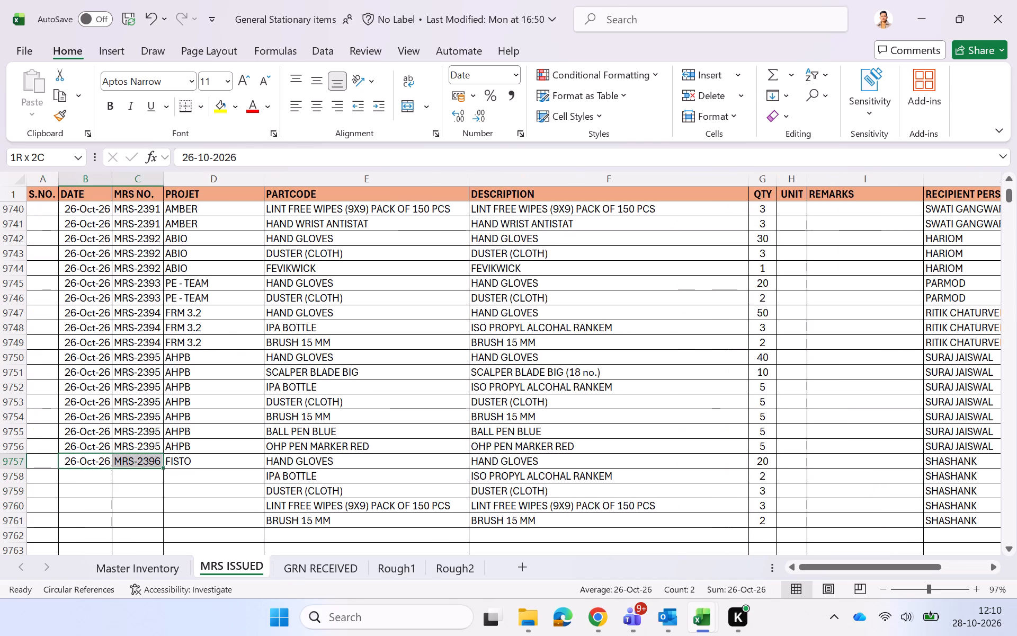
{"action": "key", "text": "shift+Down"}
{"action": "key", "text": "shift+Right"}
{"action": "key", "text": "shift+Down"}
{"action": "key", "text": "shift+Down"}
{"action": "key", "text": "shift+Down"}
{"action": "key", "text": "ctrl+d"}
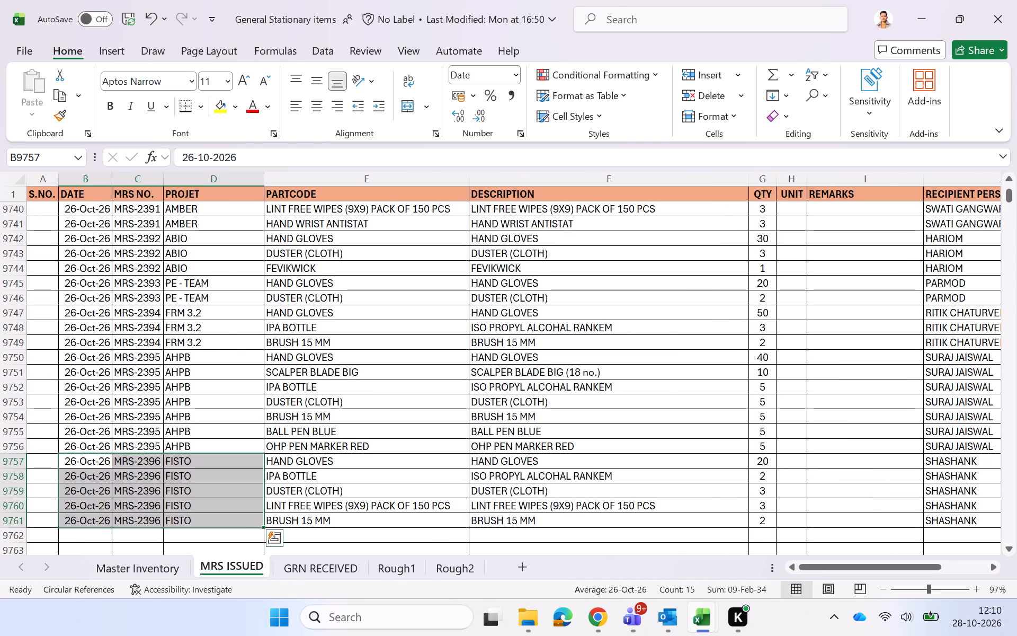
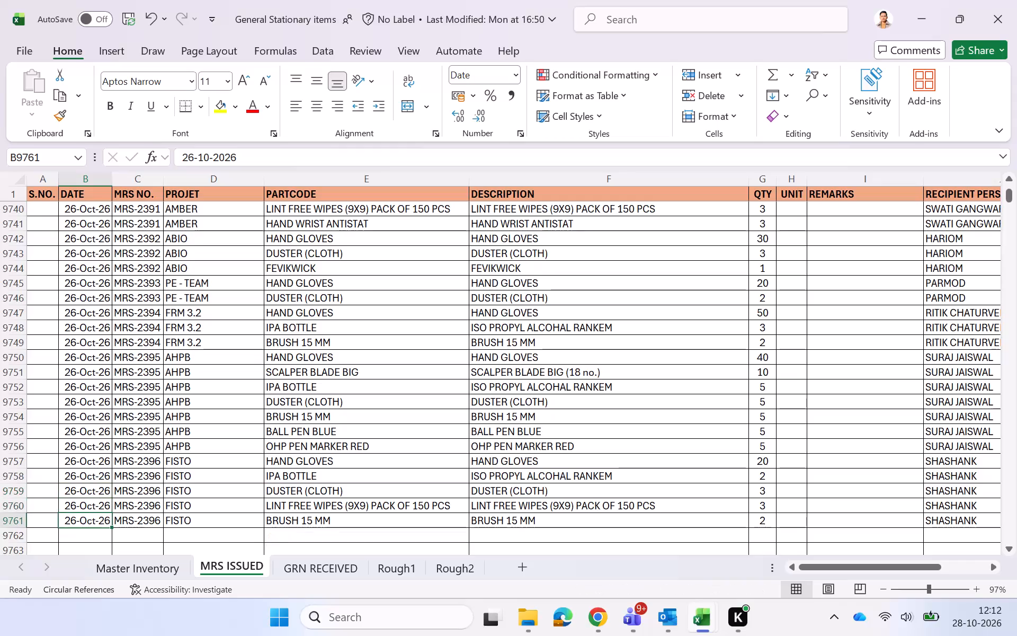
Start row 9762 with the date copied from row 9761, MRS number MRS-2397 and project CHILE.
{"action": "scroll", "coordinate": [188, 416], "scroll_direction": "down", "scroll_amount": 1}
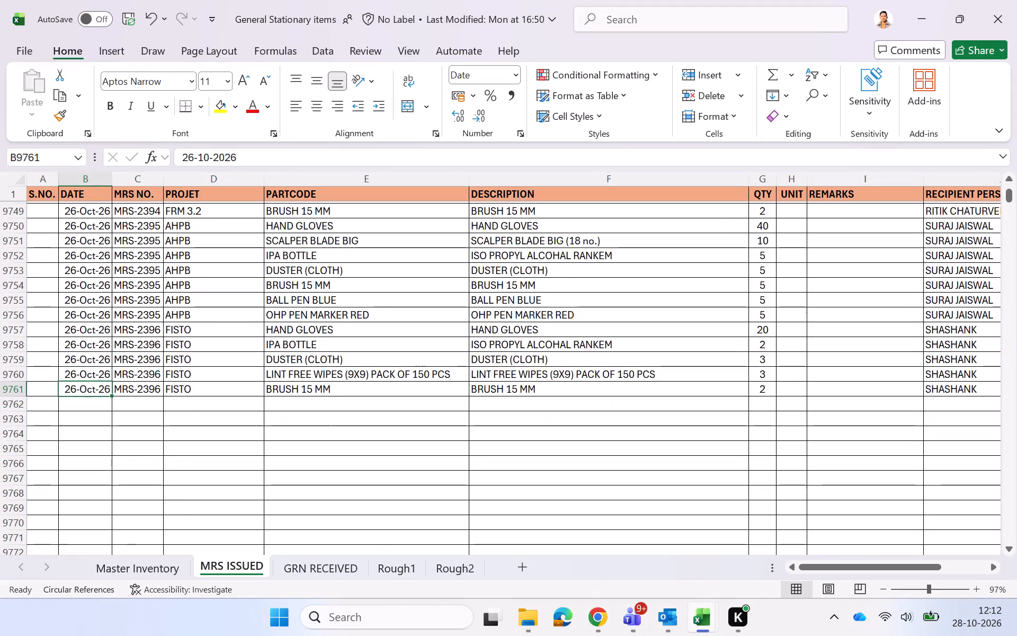
{"action": "left_click", "coordinate": [96, 410]}
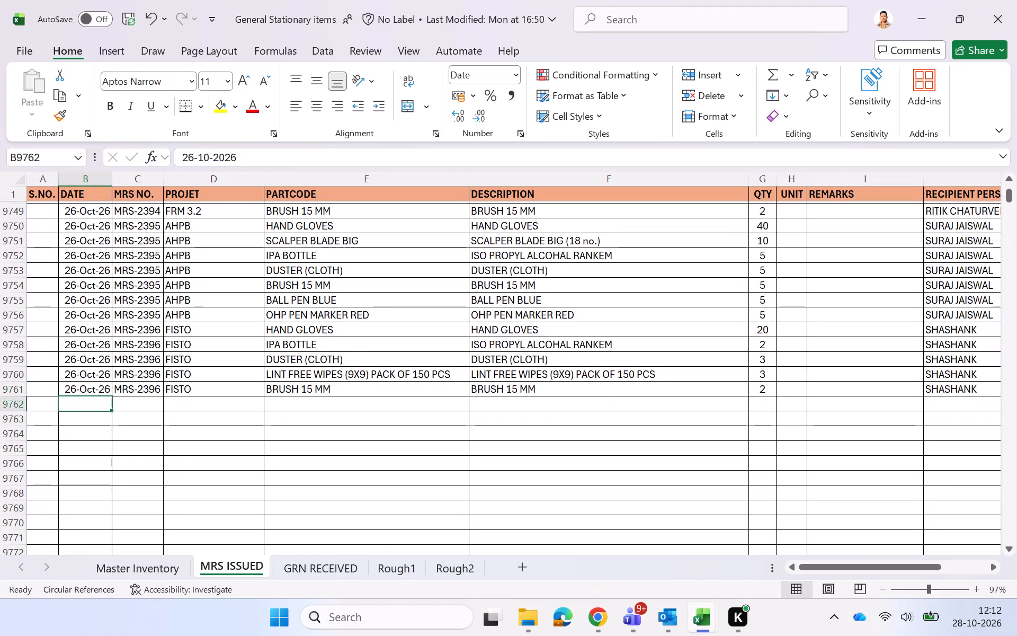
{"action": "key", "text": "Up"}
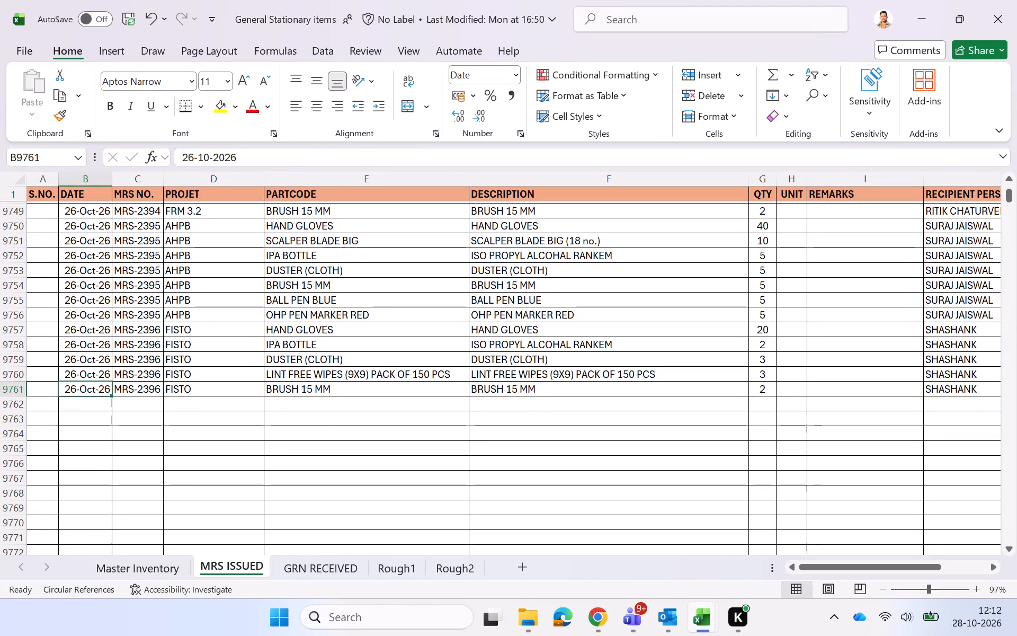
{"action": "key", "text": "ctrl+c"}
{"action": "key", "text": "Down"}
{"action": "key", "text": "ctrl+v"}
{"action": "left_click", "coordinate": [142, 388]}
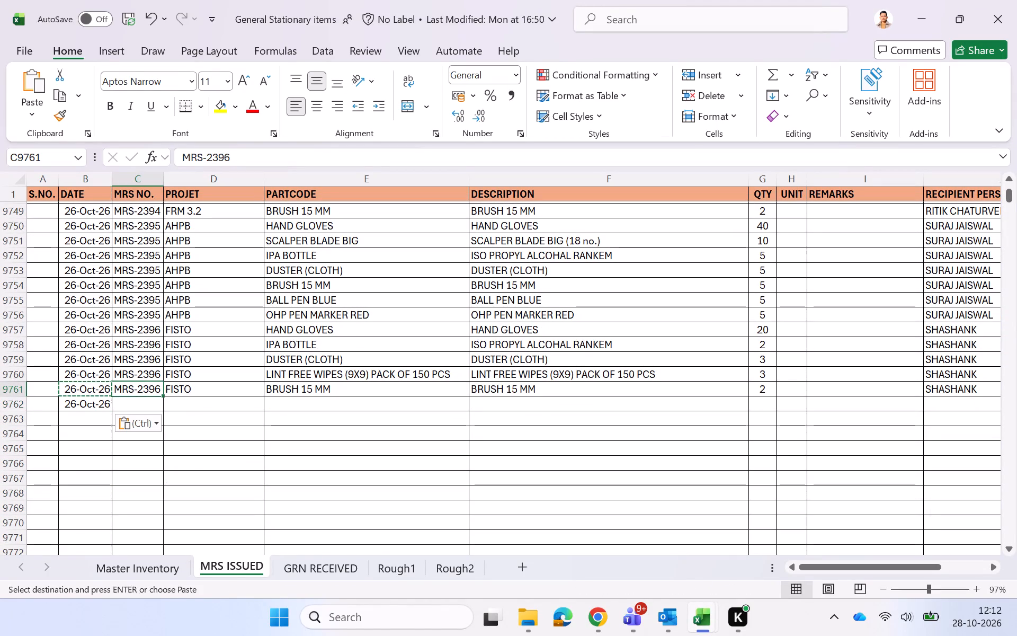
{"action": "double_click", "coordinate": [164, 395]}
{"action": "left_click", "coordinate": [181, 397]}
{"action": "left_click", "coordinate": [206, 435]}
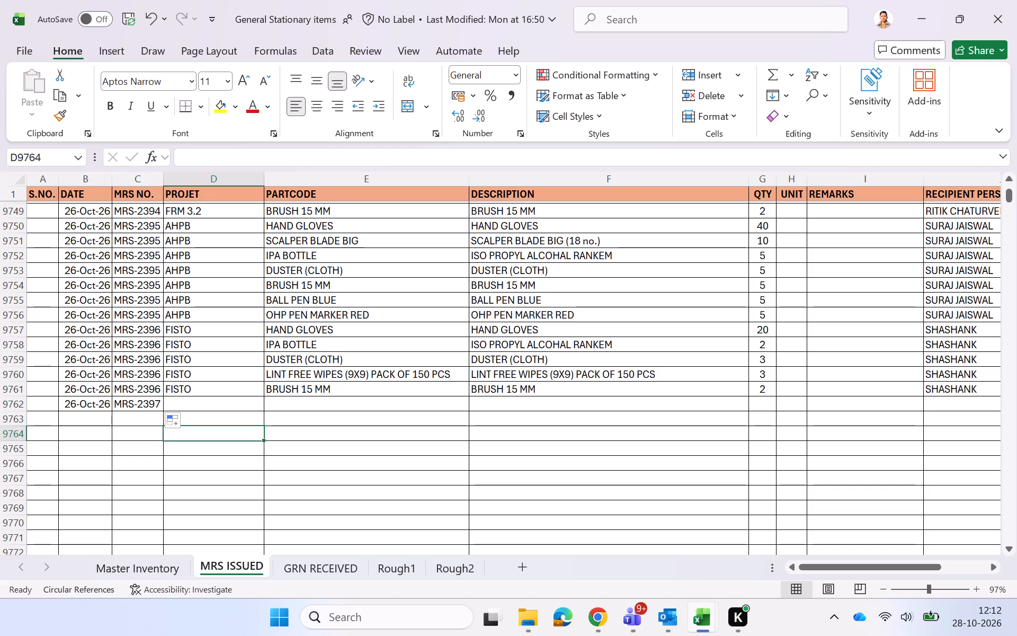
{"action": "left_click", "coordinate": [204, 400]}
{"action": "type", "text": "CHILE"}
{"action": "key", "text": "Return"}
Copy the IPA BOTTLE partcode and description from row 9758 into row 9762.
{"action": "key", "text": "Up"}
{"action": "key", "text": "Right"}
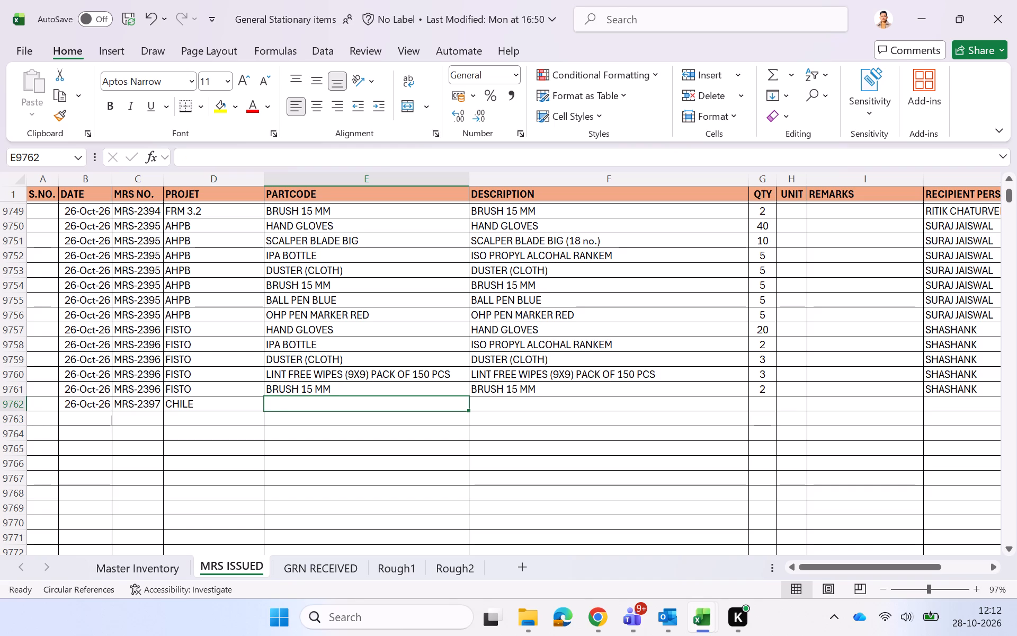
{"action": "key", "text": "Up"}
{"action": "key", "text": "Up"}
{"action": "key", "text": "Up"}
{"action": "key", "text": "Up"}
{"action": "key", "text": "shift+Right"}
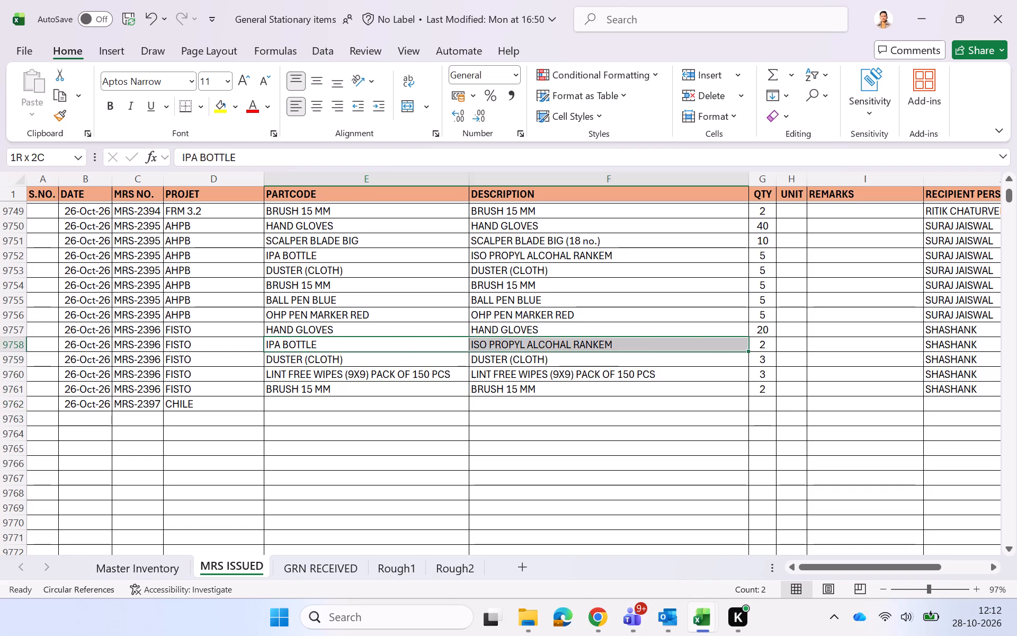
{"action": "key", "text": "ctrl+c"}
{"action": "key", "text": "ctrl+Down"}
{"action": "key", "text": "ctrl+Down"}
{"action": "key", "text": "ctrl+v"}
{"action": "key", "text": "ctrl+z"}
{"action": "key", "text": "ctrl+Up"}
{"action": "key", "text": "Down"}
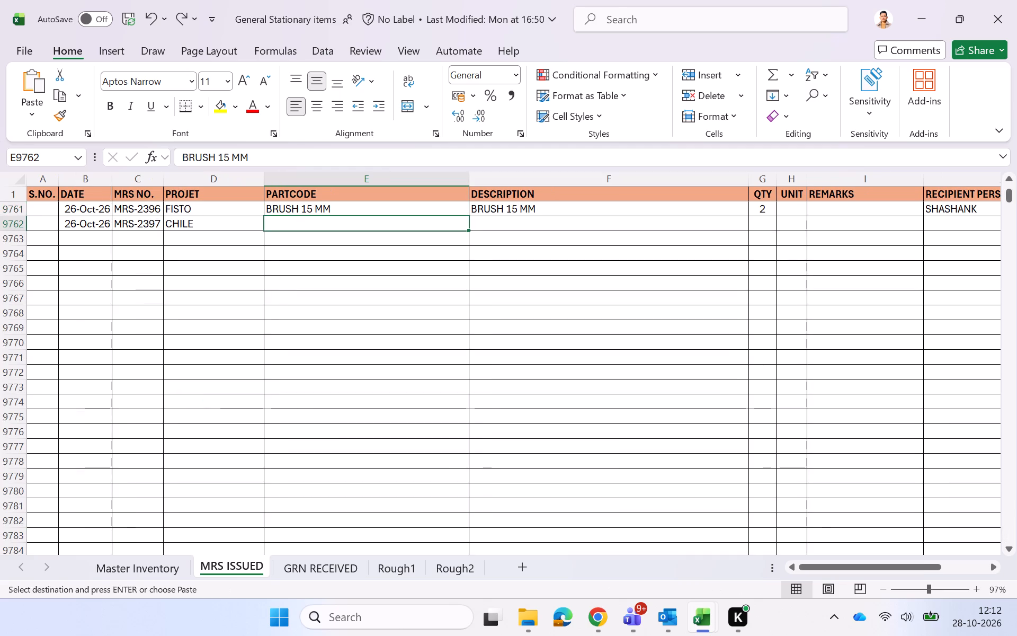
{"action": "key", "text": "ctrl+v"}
Find the earlier ARROW STICKER entry by searching for ARR and copy its partcode and description into row 9763.
{"action": "scroll", "coordinate": [204, 400], "scroll_direction": "up", "scroll_amount": 3}
{"action": "key", "text": "Up"}
{"action": "key", "text": "Up"}
{"action": "key", "text": "Up"}
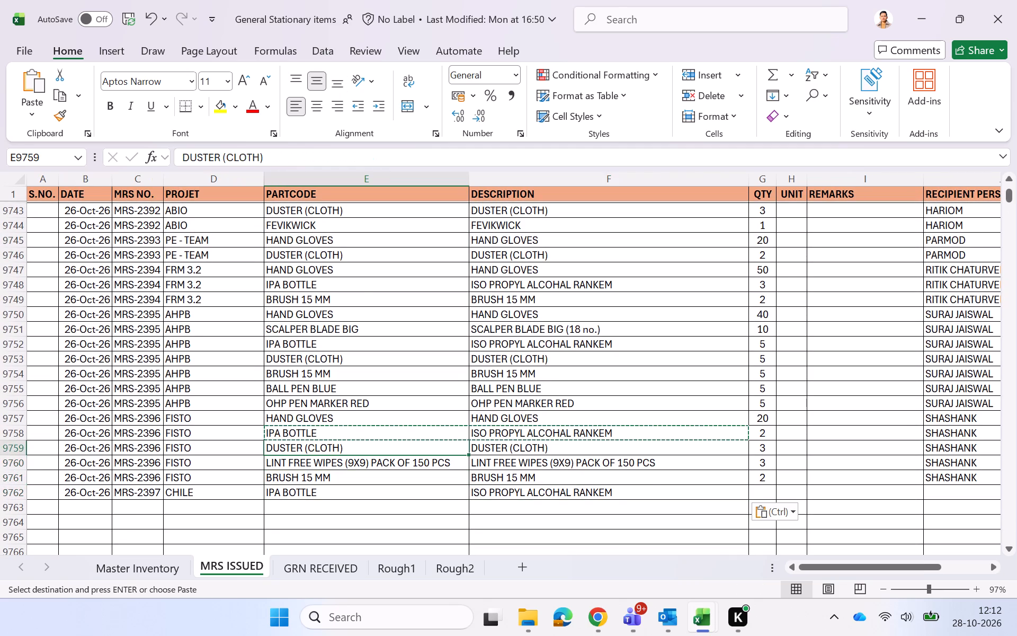
{"action": "scroll", "coordinate": [204, 400], "scroll_direction": "up", "scroll_amount": 3}
{"action": "scroll", "coordinate": [398, 311], "scroll_direction": "up", "scroll_amount": 2}
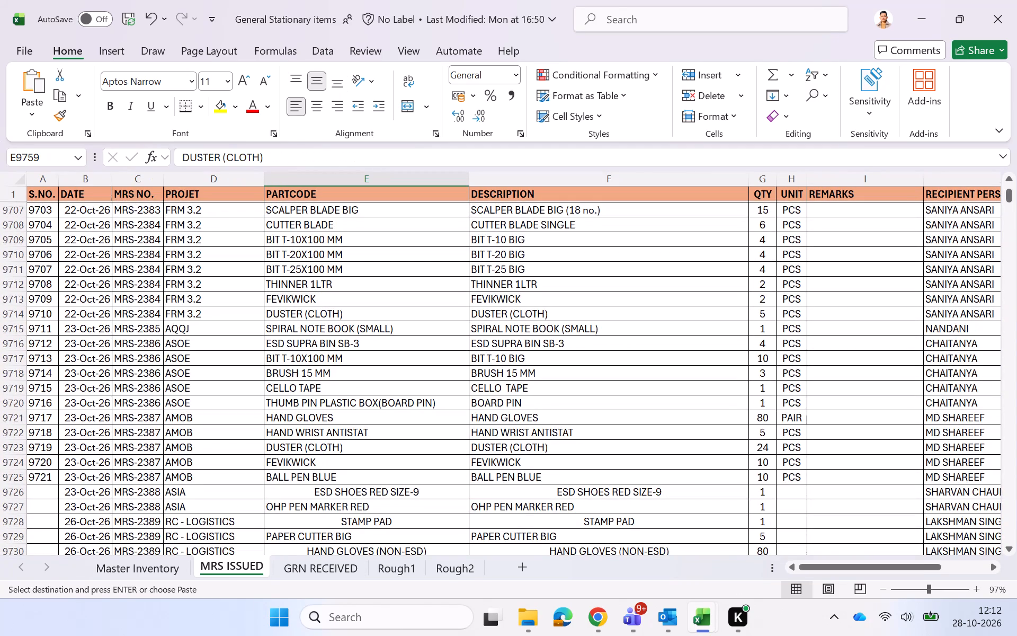
{"action": "scroll", "coordinate": [398, 311], "scroll_direction": "up", "scroll_amount": 2}
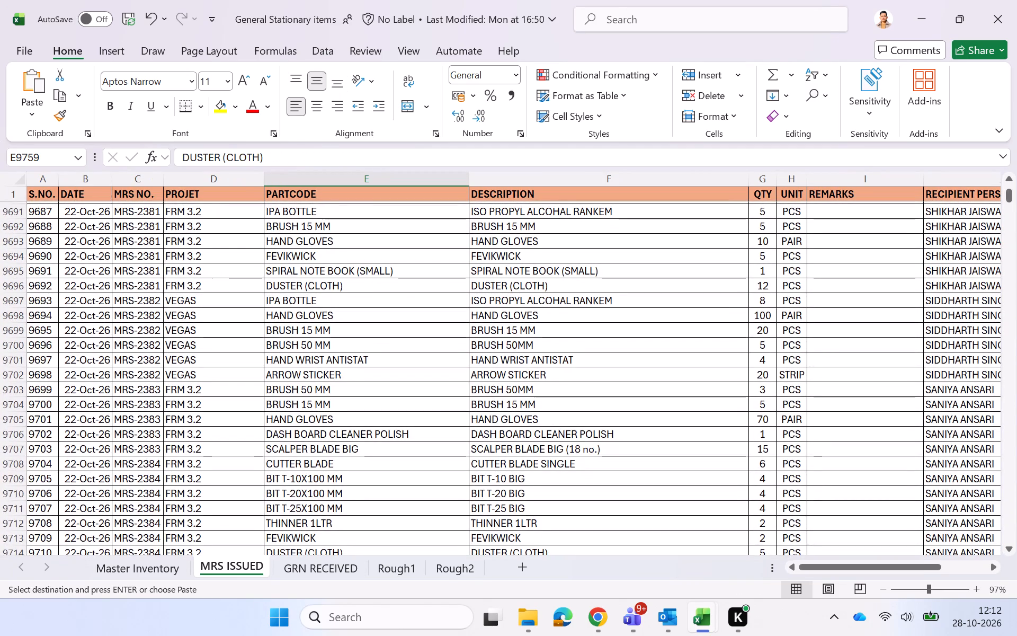
{"action": "scroll", "coordinate": [347, 286], "scroll_direction": "up", "scroll_amount": 4}
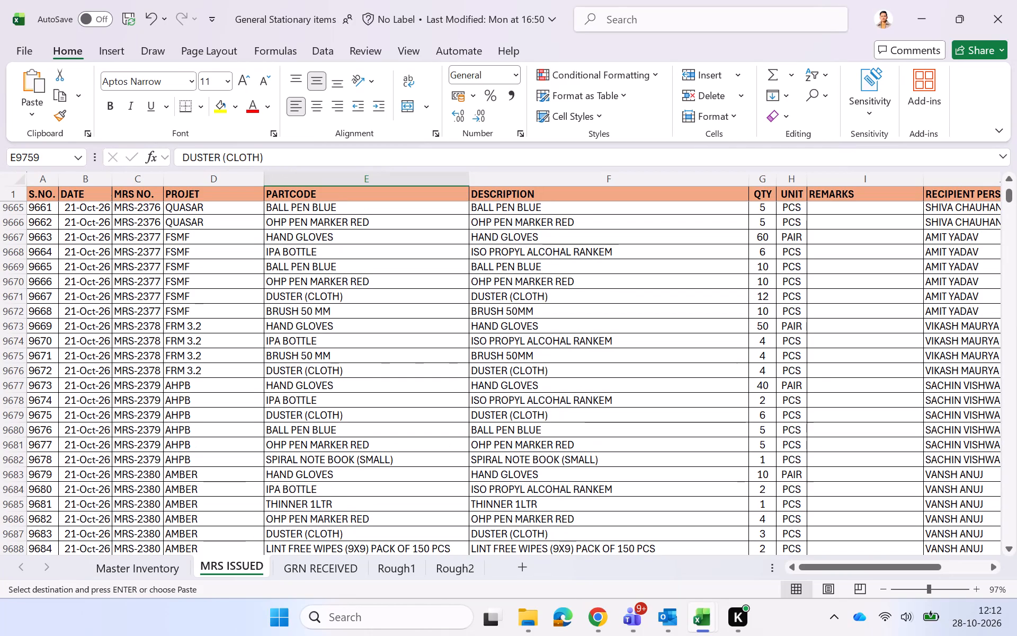
{"action": "scroll", "coordinate": [347, 286], "scroll_direction": "up", "scroll_amount": 1}
{"action": "left_click", "coordinate": [347, 286]}
{"action": "key", "text": "ctrl+f"}
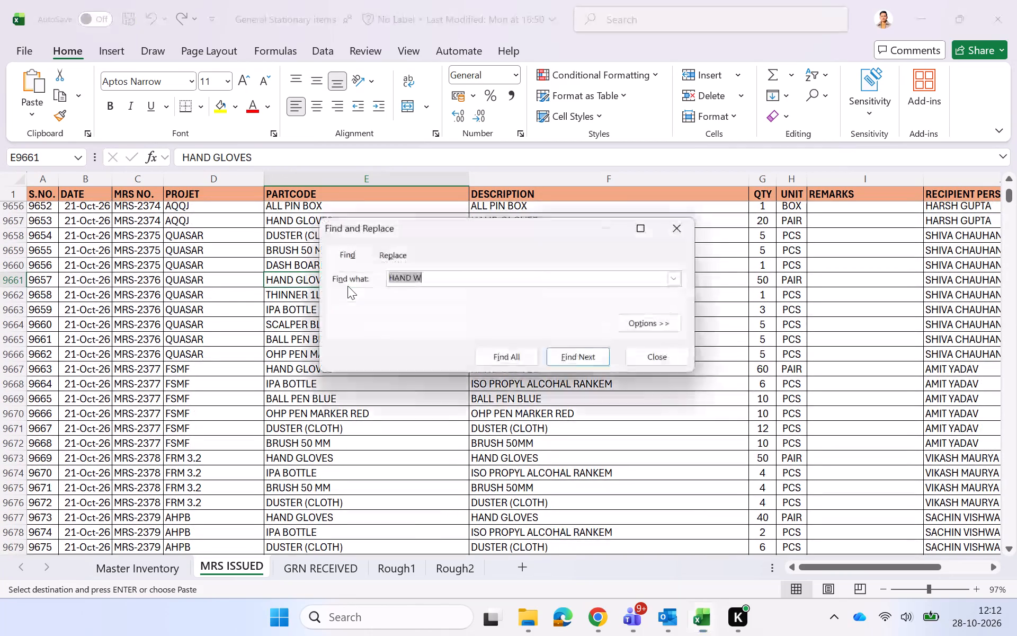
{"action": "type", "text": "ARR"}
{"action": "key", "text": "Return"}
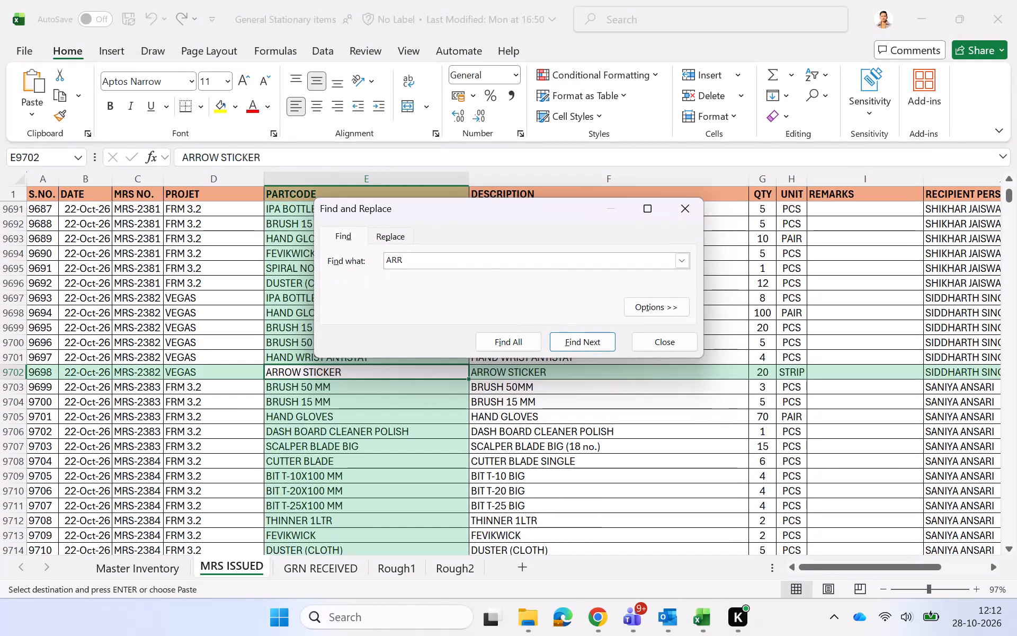
{"action": "left_click", "coordinate": [667, 345]}
{"action": "key", "text": "shift+Right"}
{"action": "key", "text": "ctrl+c"}
{"action": "key", "text": "ctrl+Down"}
{"action": "key", "text": "Down"}
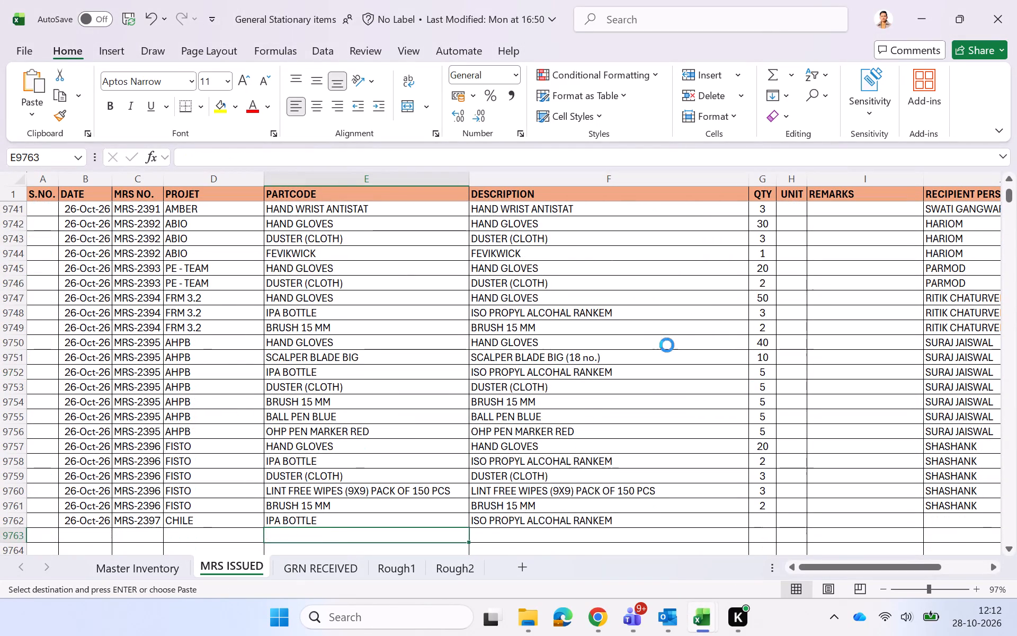
{"action": "key", "text": "ctrl+v"}
Copy the HAND GLOVES partcode and description from row 9757 into row 9764.
{"action": "key", "text": "Down"}
{"action": "key", "text": "Up"}
{"action": "key", "text": "Up"}
{"action": "key", "text": "Up"}
{"action": "key", "text": "Up"}
{"action": "key", "text": "Up"}
{"action": "key", "text": "Up"}
{"action": "key", "text": "Up"}
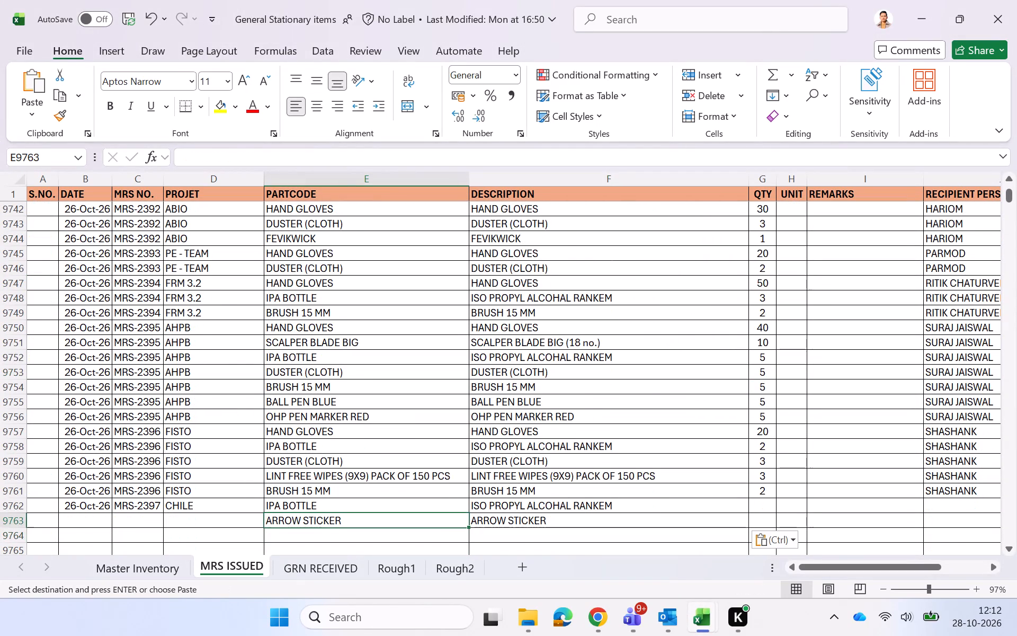
{"action": "key", "text": "Up"}
{"action": "key", "text": "Down"}
{"action": "key", "text": "shift+Right"}
{"action": "key", "text": "ctrl+c"}
{"action": "key", "text": "ctrl+Down"}
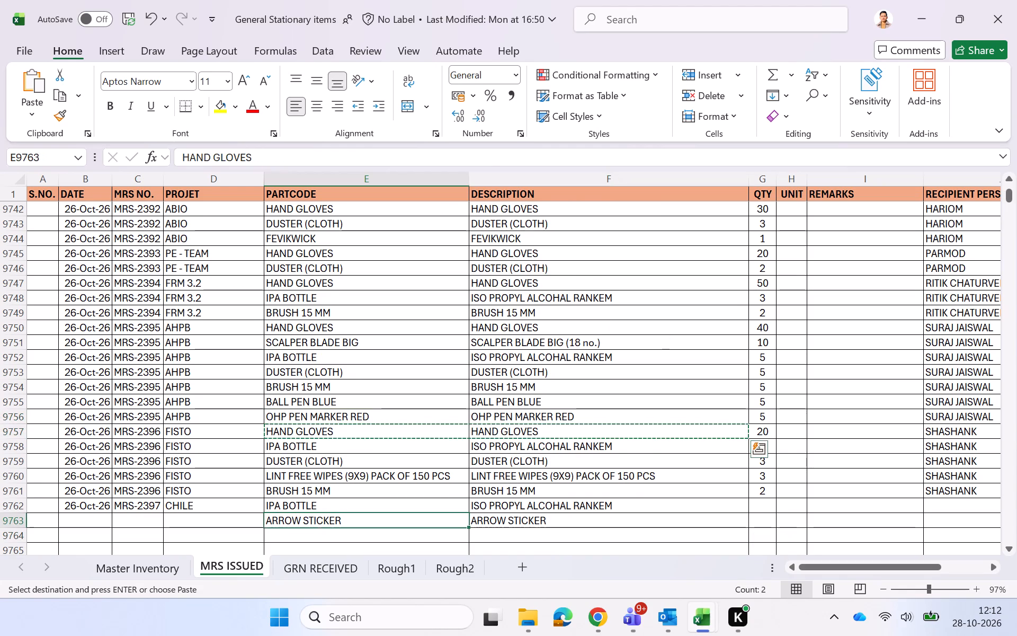
{"action": "key", "text": "Down"}
{"action": "key", "text": "ctrl+v"}
Copy the DUSTER (CLOTH) partcode and description from row 9759 into row 9765.
{"action": "key", "text": "Down"}
{"action": "key", "text": "Up"}
{"action": "key", "text": "Up"}
{"action": "key", "text": "Up"}
{"action": "key", "text": "Up"}
{"action": "key", "text": "Up"}
{"action": "key", "text": "Up"}
{"action": "key", "text": "Up"}
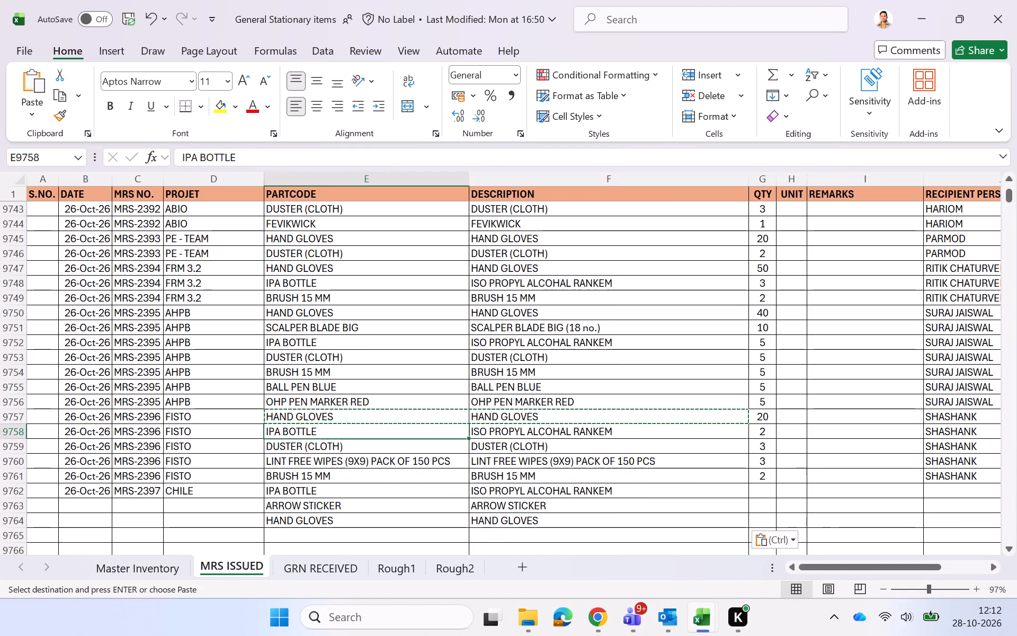
{"action": "key", "text": "Down"}
{"action": "key", "text": "shift+Right"}
{"action": "key", "text": "ctrl+c"}
{"action": "key", "text": "ctrl+Down"}
{"action": "key", "text": "Down"}
{"action": "key", "text": "ctrl+v"}
Enter quantities of 3 for IPA BOTTLE, 20 for ARROW STICKER, 20 for HAND GLOVES and 5 for DUSTER (CLOTH) in rows 9762 to 9765.
{"action": "key", "text": "ctrl+Right"}
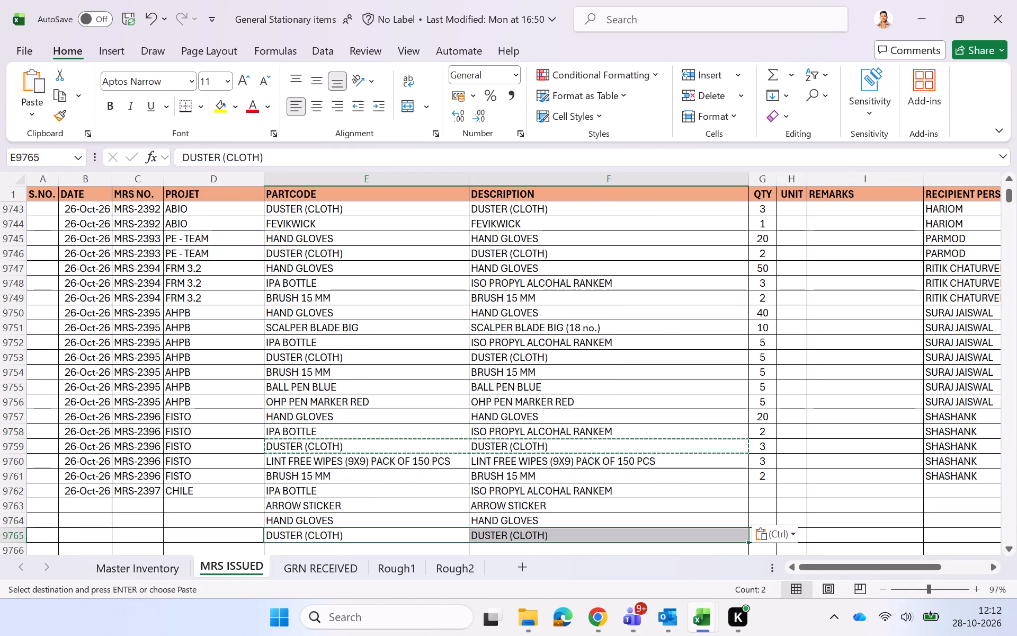
{"action": "key", "text": "Right"}
{"action": "key", "text": "Up"}
{"action": "key", "text": "Up"}
{"action": "key", "text": "Up"}
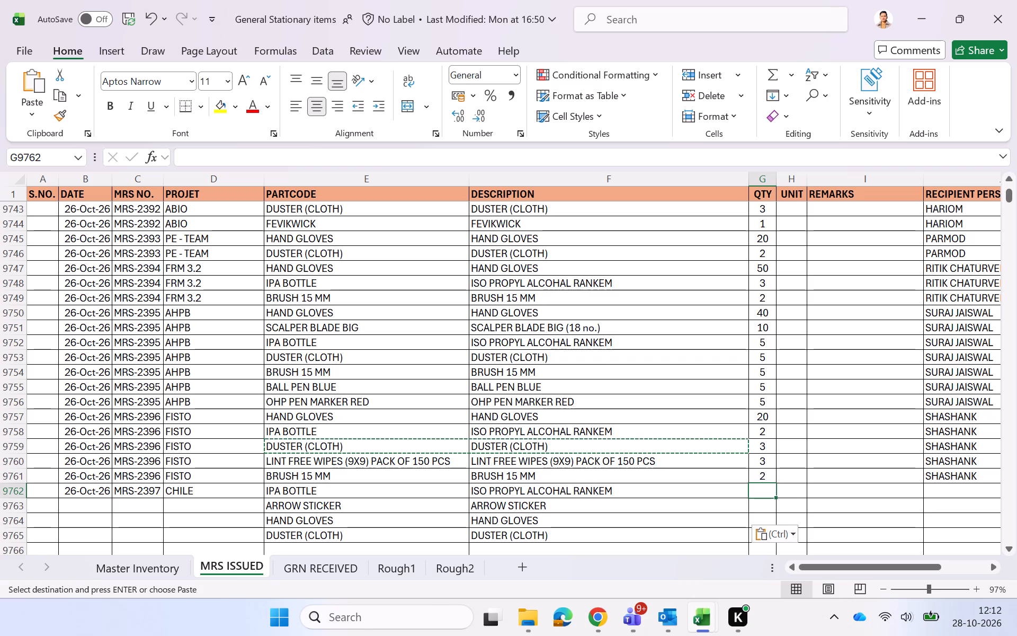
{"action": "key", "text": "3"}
{"action": "key", "text": "Return"}
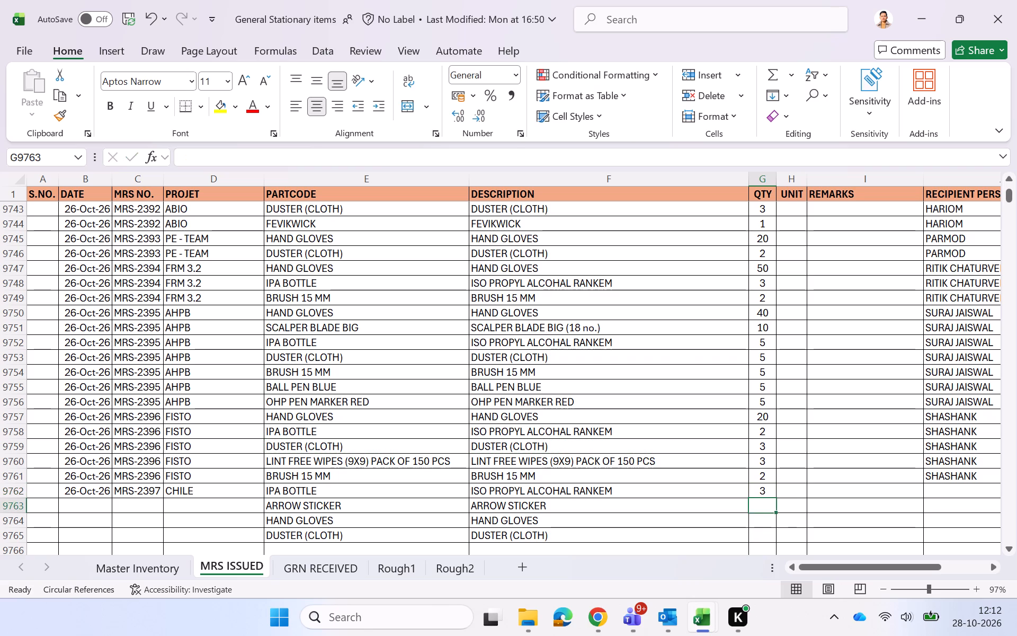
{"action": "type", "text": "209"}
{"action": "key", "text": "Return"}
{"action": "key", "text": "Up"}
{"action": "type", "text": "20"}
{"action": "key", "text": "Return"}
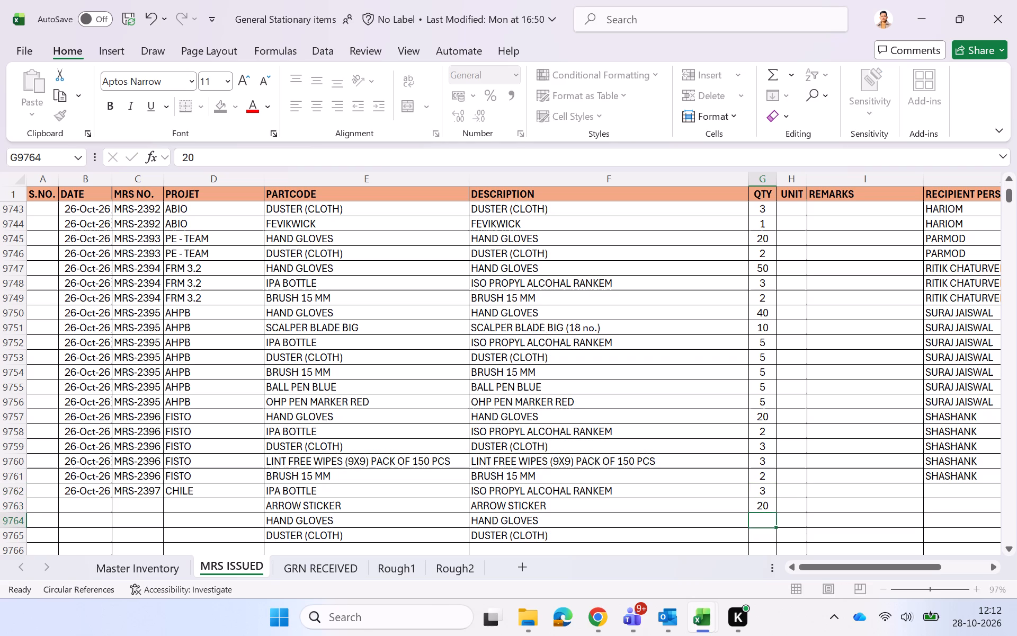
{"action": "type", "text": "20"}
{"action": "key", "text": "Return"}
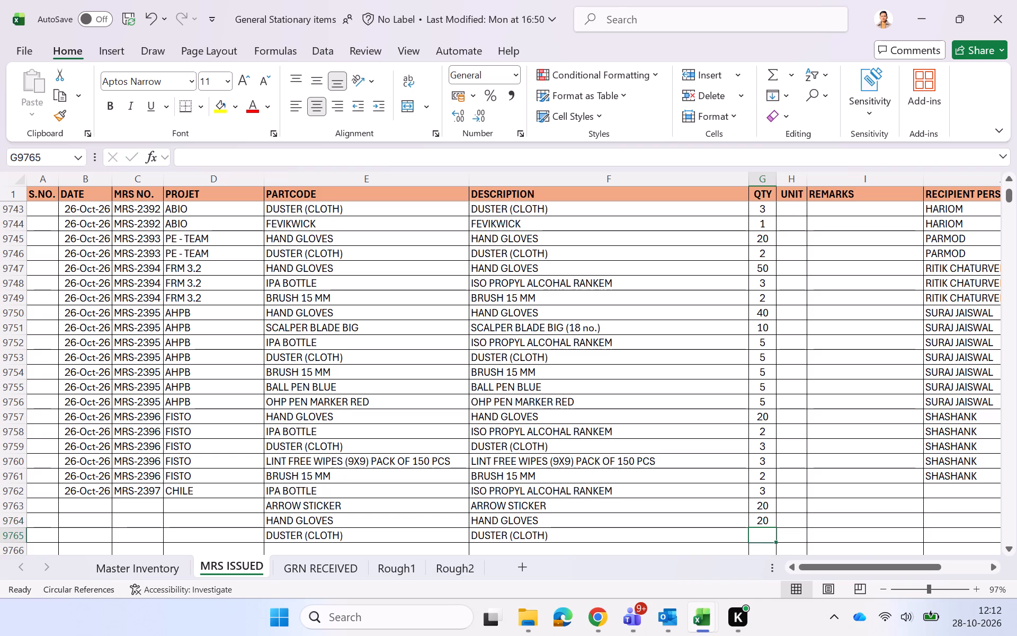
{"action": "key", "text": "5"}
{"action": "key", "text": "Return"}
Enter the recipient person's name in row 9762 and fill it down through row 9765.
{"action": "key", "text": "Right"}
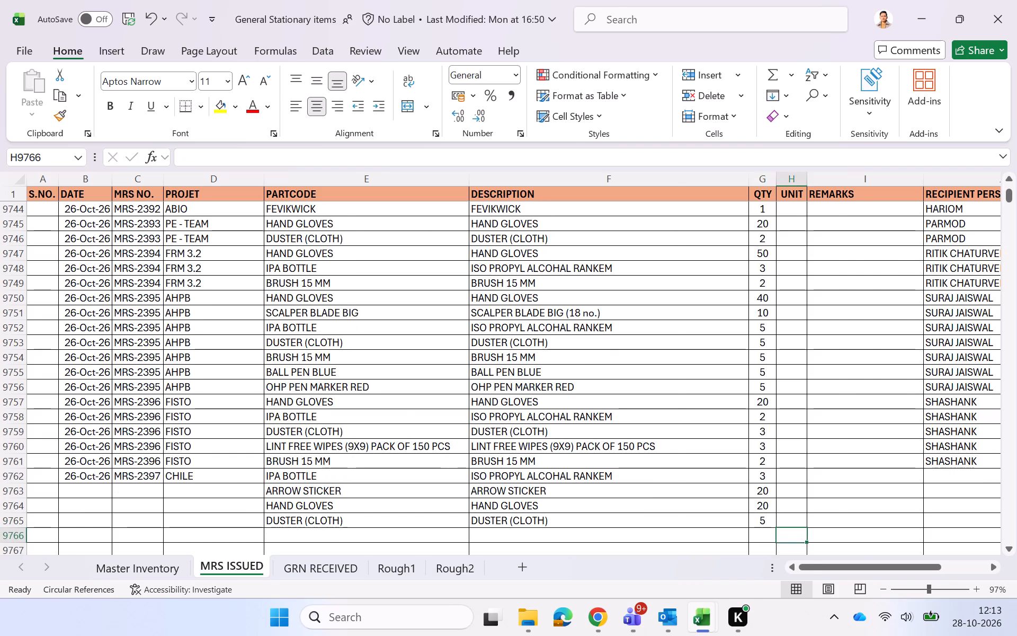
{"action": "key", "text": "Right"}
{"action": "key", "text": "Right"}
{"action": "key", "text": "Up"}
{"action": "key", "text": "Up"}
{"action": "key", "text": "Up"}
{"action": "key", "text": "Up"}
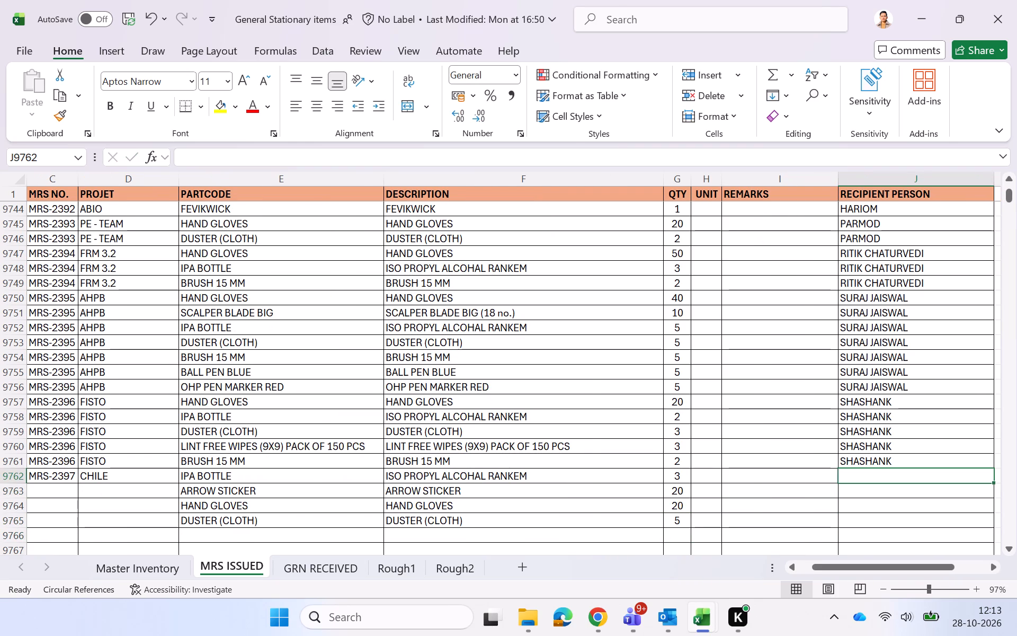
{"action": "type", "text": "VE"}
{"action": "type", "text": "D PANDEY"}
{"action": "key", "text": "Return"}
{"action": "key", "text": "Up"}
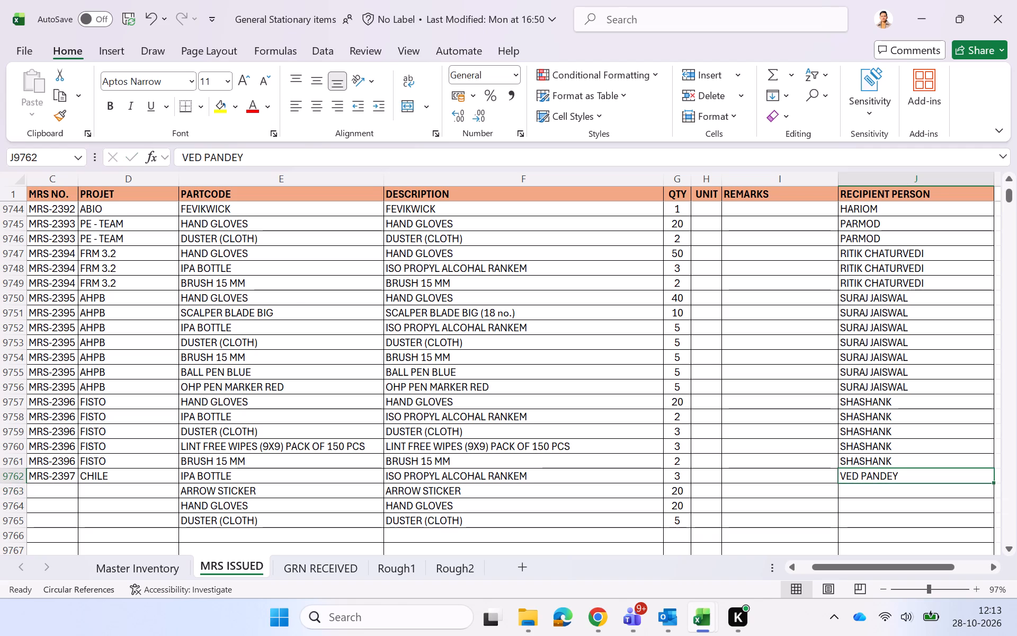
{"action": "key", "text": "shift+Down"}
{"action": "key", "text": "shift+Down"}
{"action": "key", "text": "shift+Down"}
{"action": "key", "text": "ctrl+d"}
Fill the date, MRS number and project from row 9762 down through row 9765.
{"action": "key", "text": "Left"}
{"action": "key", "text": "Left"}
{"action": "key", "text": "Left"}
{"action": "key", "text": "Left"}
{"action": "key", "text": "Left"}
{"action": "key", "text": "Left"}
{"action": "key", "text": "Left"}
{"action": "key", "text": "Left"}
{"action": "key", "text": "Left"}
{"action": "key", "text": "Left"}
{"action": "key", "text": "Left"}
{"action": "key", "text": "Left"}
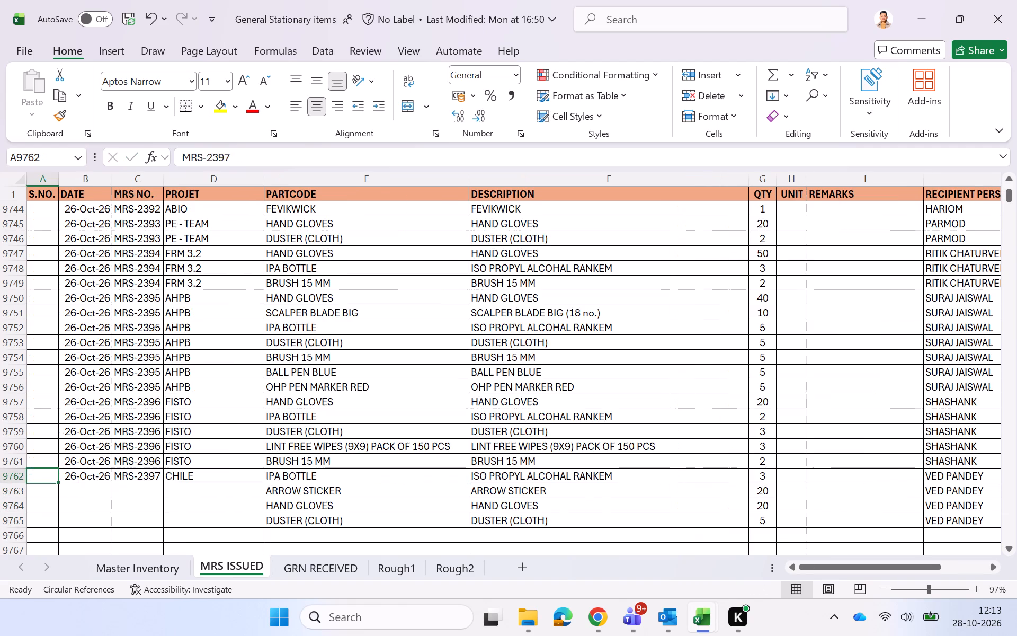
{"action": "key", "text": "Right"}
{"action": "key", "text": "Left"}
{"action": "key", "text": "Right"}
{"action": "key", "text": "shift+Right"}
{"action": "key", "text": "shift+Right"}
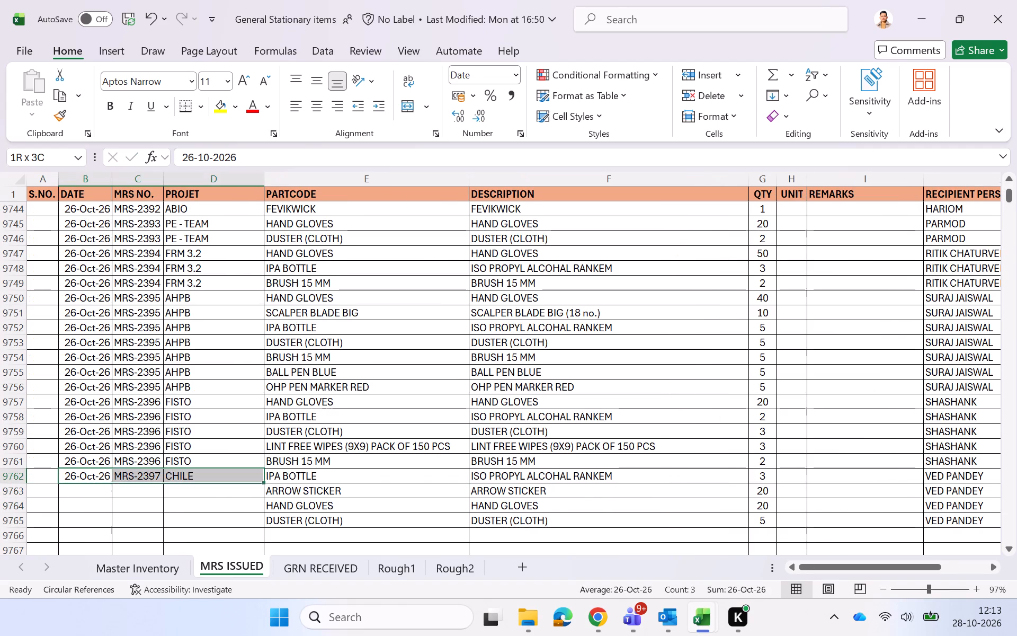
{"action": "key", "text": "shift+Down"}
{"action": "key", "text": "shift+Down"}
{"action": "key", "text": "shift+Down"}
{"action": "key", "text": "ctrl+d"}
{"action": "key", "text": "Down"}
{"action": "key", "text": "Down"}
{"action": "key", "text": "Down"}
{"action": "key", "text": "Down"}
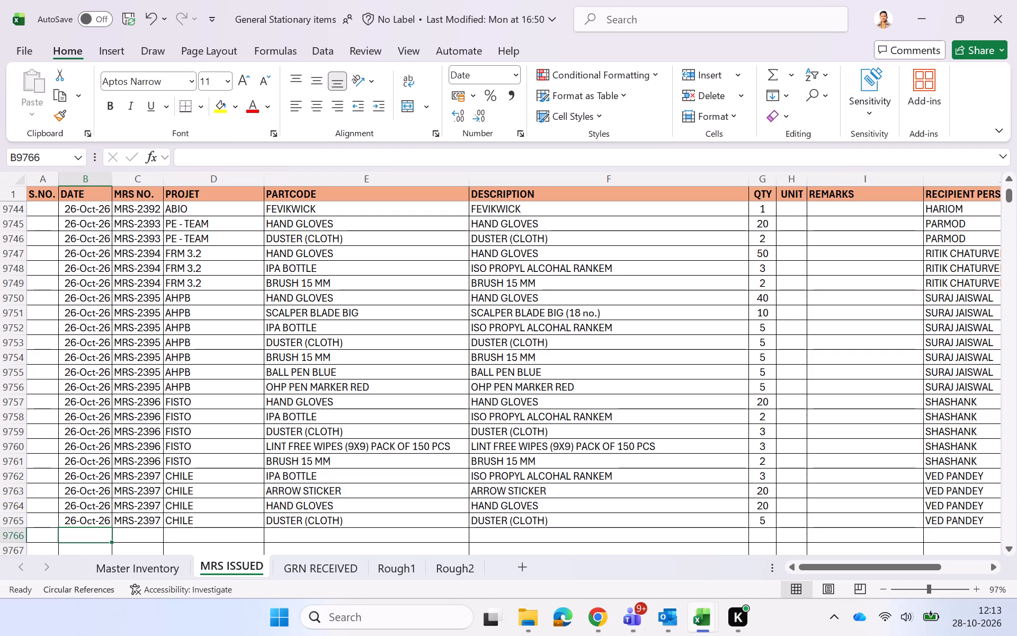
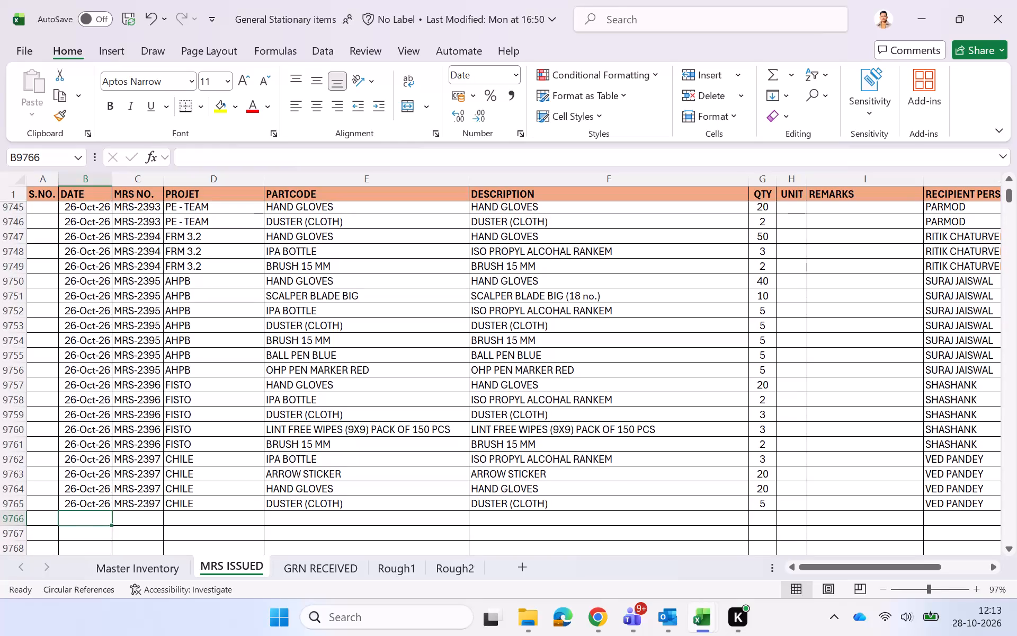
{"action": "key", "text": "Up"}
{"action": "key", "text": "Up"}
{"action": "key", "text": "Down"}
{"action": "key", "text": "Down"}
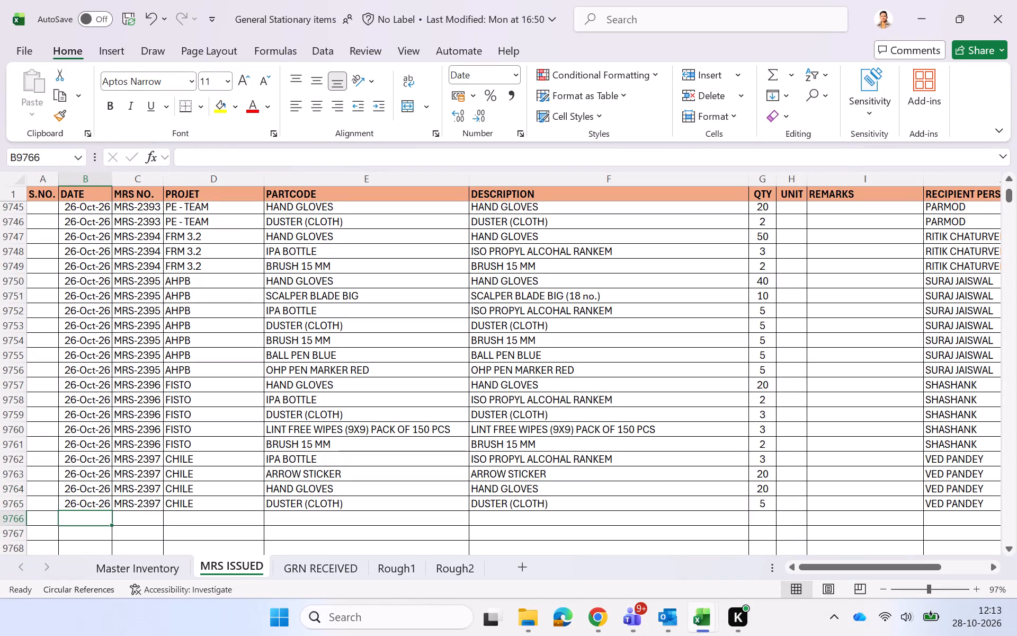
Extend the date series from row 9765 into row 9766 as 27-Oct-26.
{"action": "scroll", "coordinate": [281, 388], "scroll_direction": "down", "scroll_amount": 1}
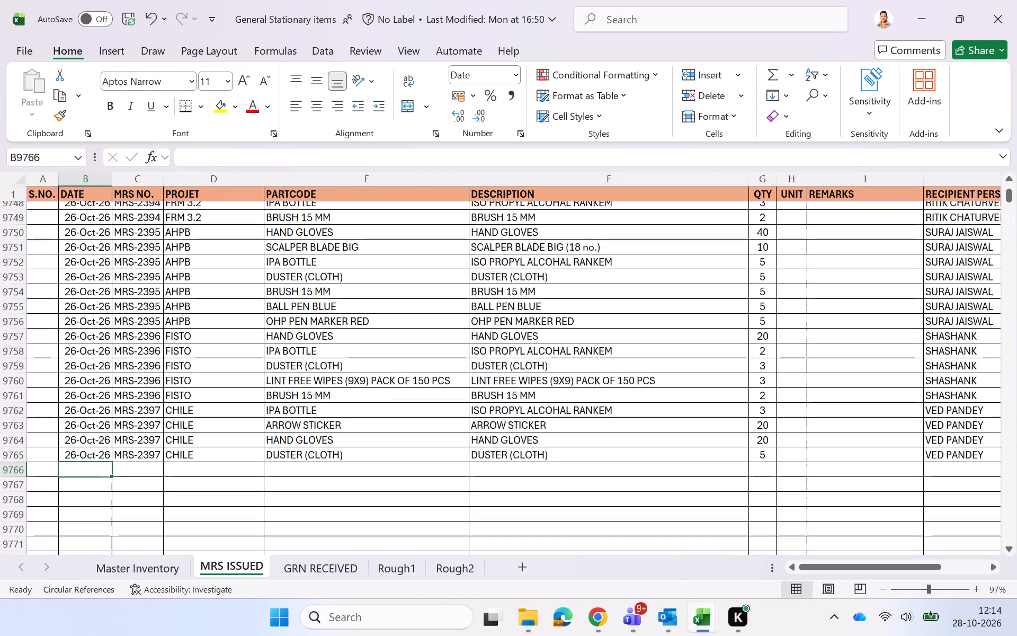
{"action": "scroll", "coordinate": [281, 388], "scroll_direction": "down", "scroll_amount": 1}
{"action": "left_click", "coordinate": [79, 501]}
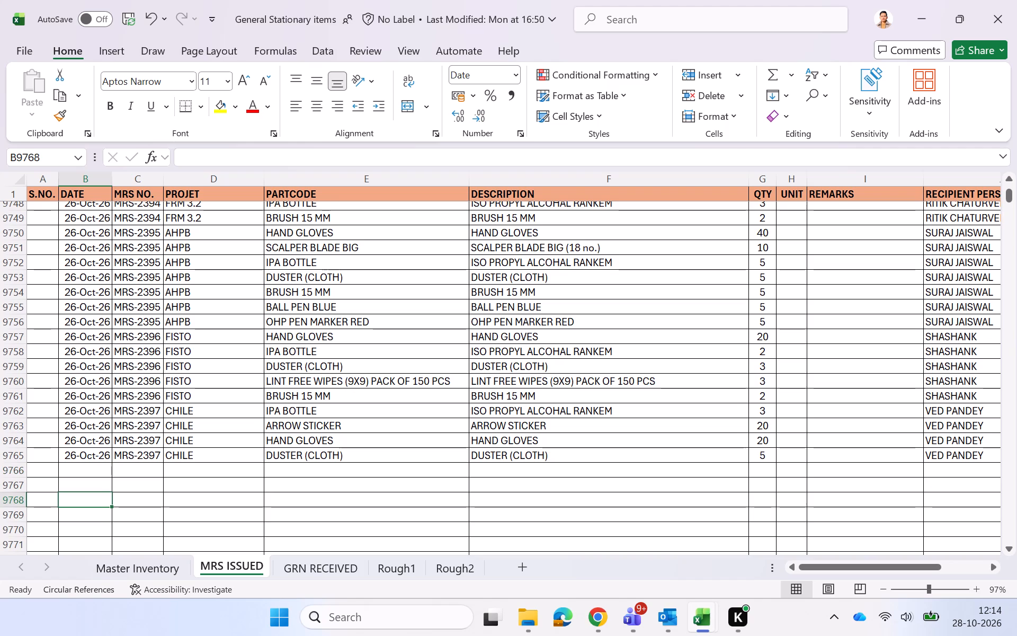
{"action": "key", "text": "Up"}
{"action": "key", "text": "Up"}
{"action": "key", "text": "Up"}
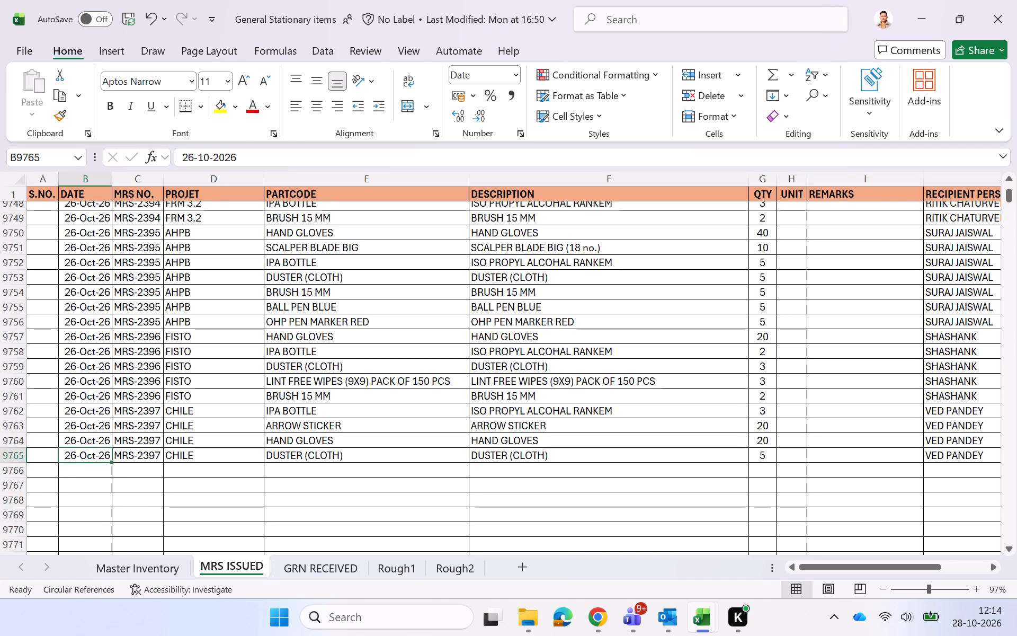
{"action": "double_click", "coordinate": [110, 465]}
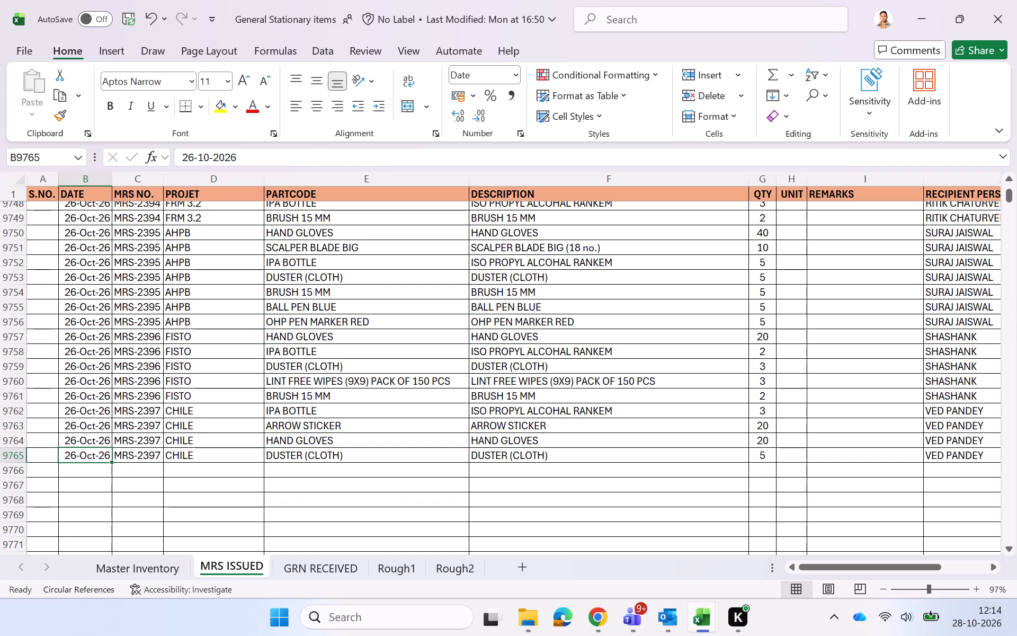
{"action": "left_click_drag", "start_coordinate": [110, 460], "coordinate": [110, 474]}
Continue the MRS number series into row 9766 as MRS-2398 and set that row's project to QUASAR.
{"action": "left_click", "coordinate": [130, 463]}
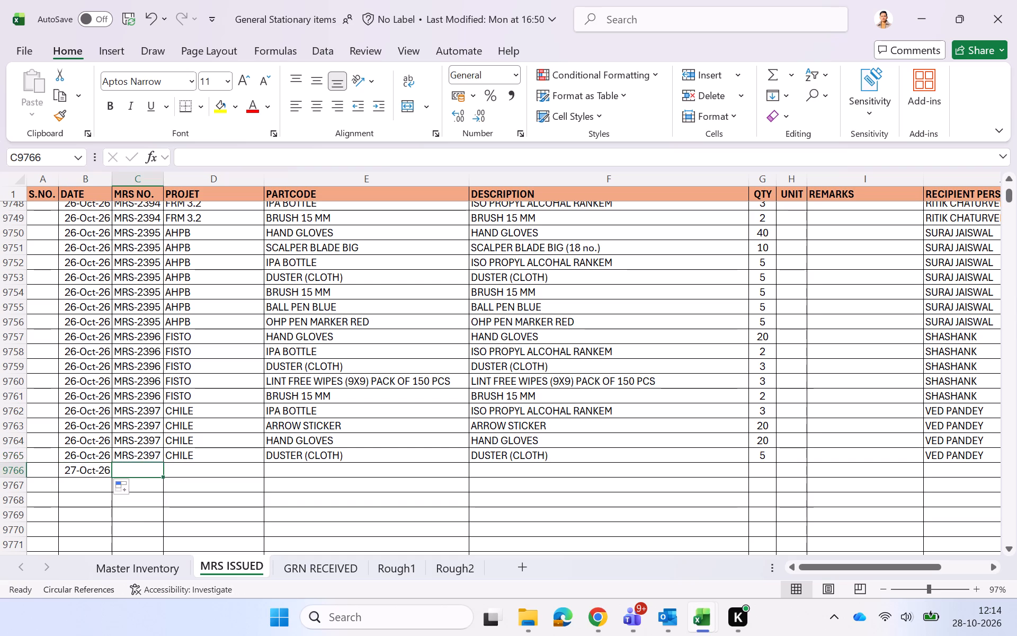
{"action": "left_click", "coordinate": [137, 452]}
{"action": "double_click", "coordinate": [159, 458]}
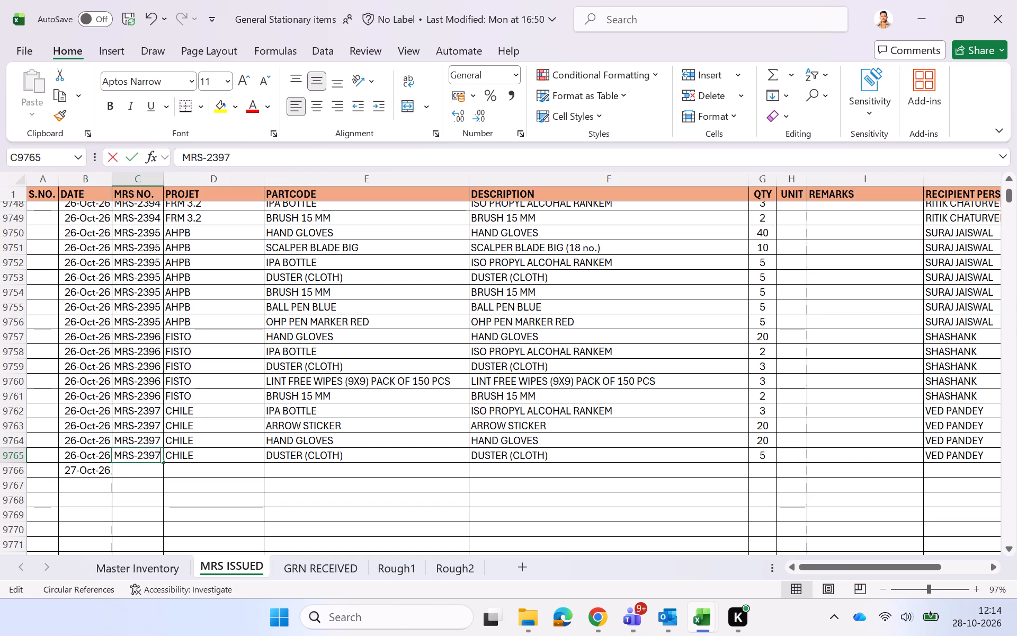
{"action": "left_click", "coordinate": [177, 470]}
{"action": "left_click", "coordinate": [150, 452]}
{"action": "double_click", "coordinate": [162, 460]}
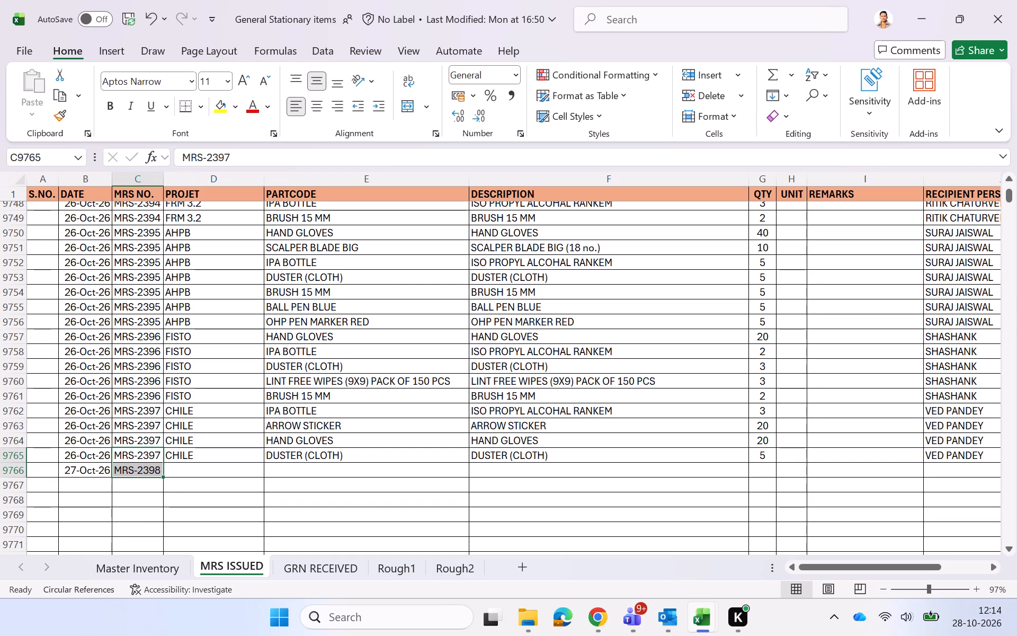
{"action": "left_click", "coordinate": [185, 465]}
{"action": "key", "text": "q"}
{"action": "key", "text": "Right"}
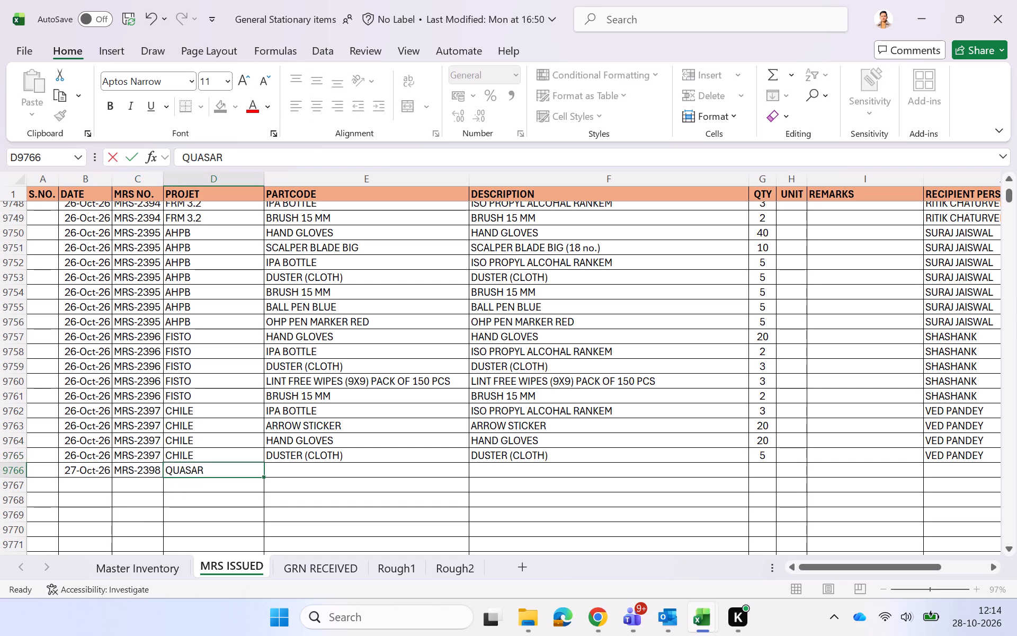
Copy the HAND GLOVES partcode and description from row 9764 into row 9766.
{"action": "key", "text": "Up"}
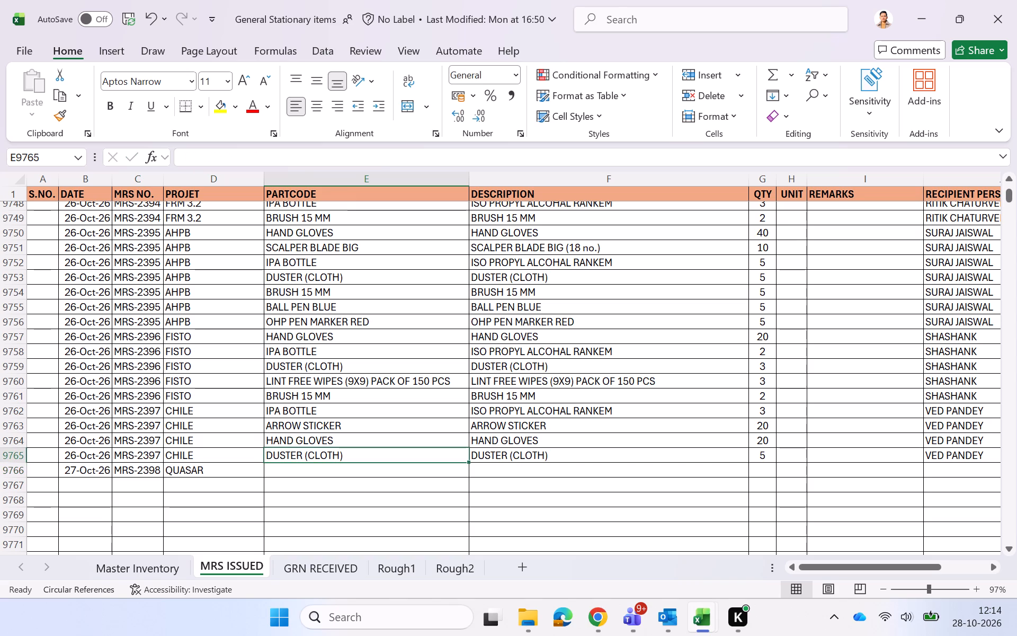
{"action": "key", "text": "Up"}
{"action": "key", "text": "shift+Right"}
{"action": "key", "text": "ctrl+c"}
{"action": "key", "text": "ctrl+Down"}
{"action": "key", "text": "Down"}
{"action": "key", "text": "ctrl+v"}
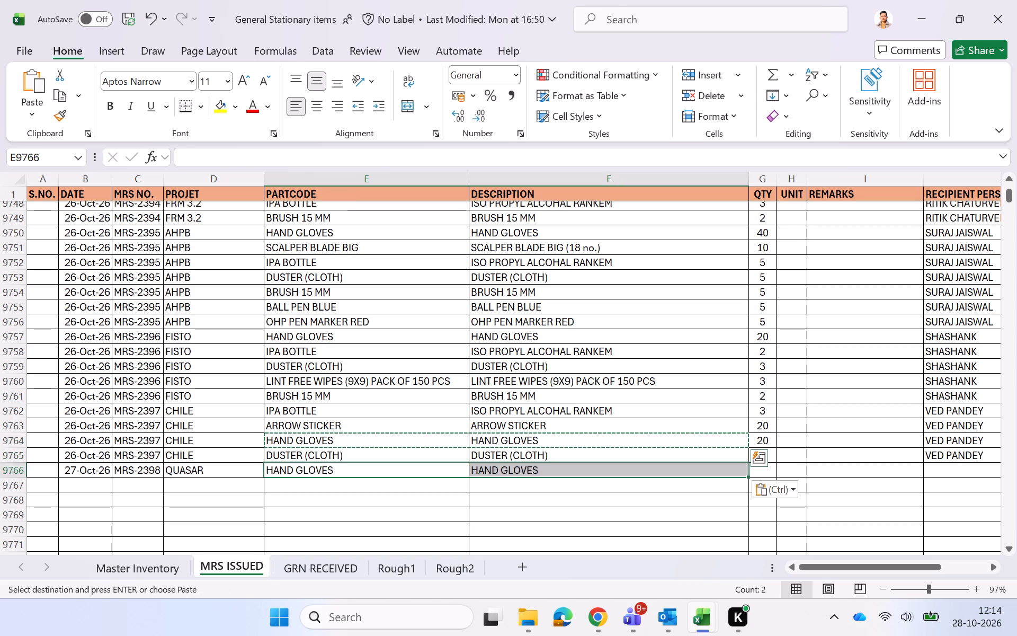
Copy the IPA BOTTLE partcode and description from row 9762 into row 9767.
{"action": "key", "text": "Up"}
{"action": "key", "text": "Up"}
{"action": "key", "text": "Up"}
{"action": "key", "text": "Up"}
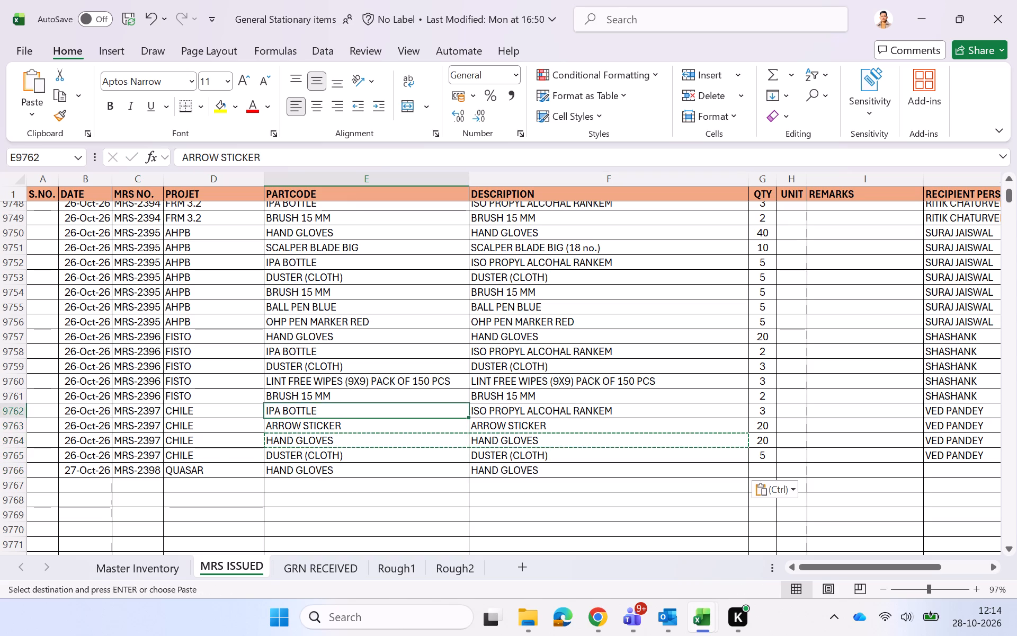
{"action": "key", "text": "shift+Right"}
{"action": "key", "text": "ctrl+c"}
{"action": "key", "text": "ctrl+Down"}
{"action": "key", "text": "Down"}
{"action": "key", "text": "ctrl+v"}
{"action": "key", "text": "Down"}
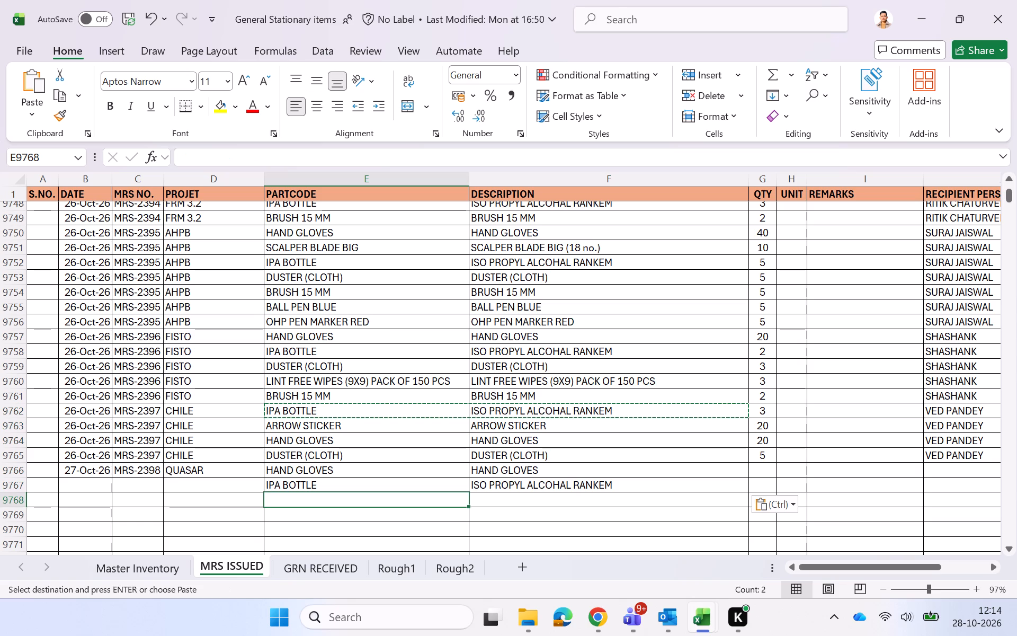
Look through the recent partcodes in rows 9761 to 9767 for the next item to copy.
{"action": "key", "text": "Up"}
{"action": "key", "text": "Up"}
{"action": "key", "text": "Up"}
{"action": "key", "text": "Up"}
{"action": "key", "text": "Up"}
{"action": "key", "text": "Up"}
{"action": "key", "text": "Up"}
{"action": "key", "text": "Down"}
{"action": "key", "text": "Down"}
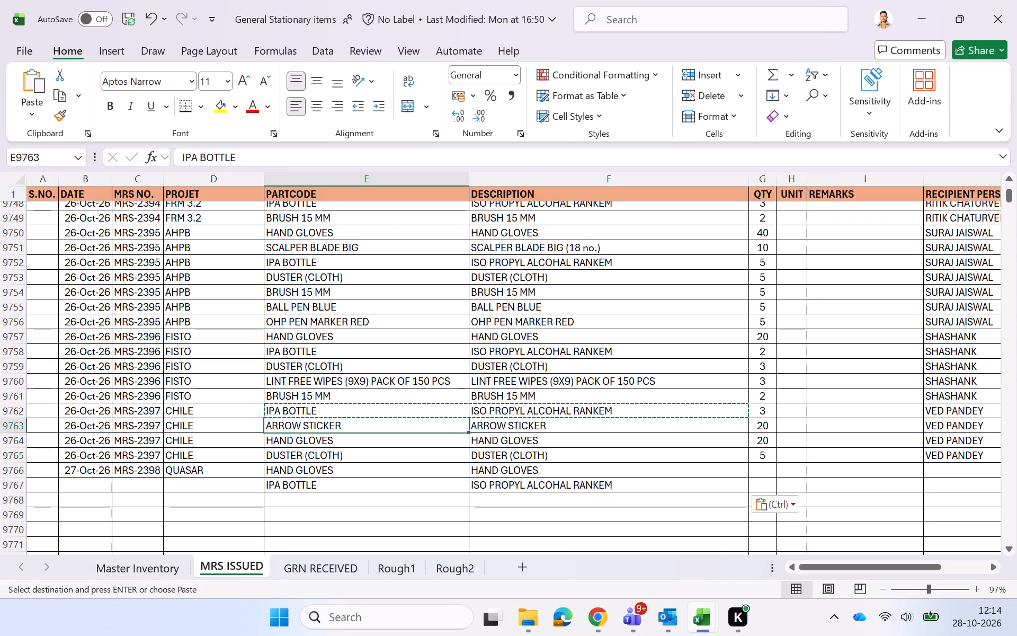
{"action": "key", "text": "Down"}
{"action": "key", "text": "Down"}
{"action": "key", "text": "Down"}
{"action": "key", "text": "Down"}
{"action": "key", "text": "Down"}
{"action": "key", "text": "Down"}
{"action": "key", "text": "Down"}
Search the MRS ISSUED sheet for the tweezers item using TWI and TWE.
{"action": "key", "text": "ctrl+f"}
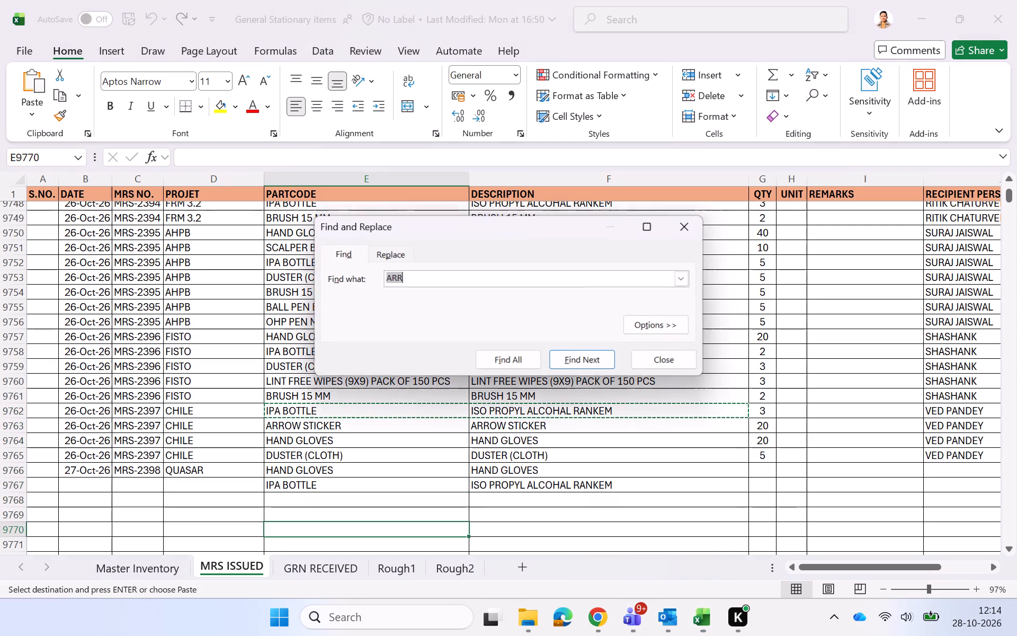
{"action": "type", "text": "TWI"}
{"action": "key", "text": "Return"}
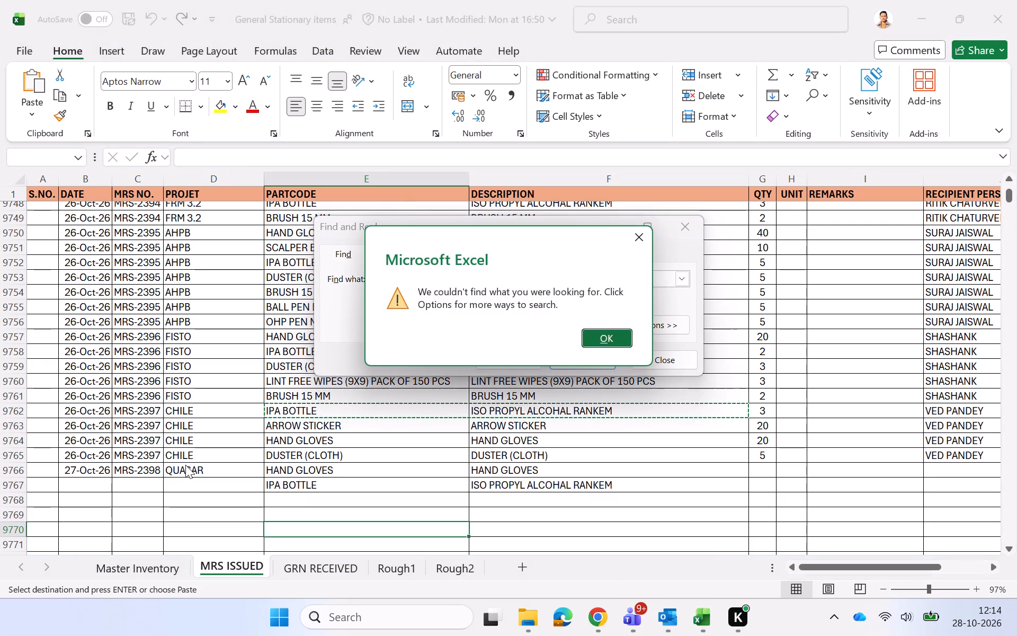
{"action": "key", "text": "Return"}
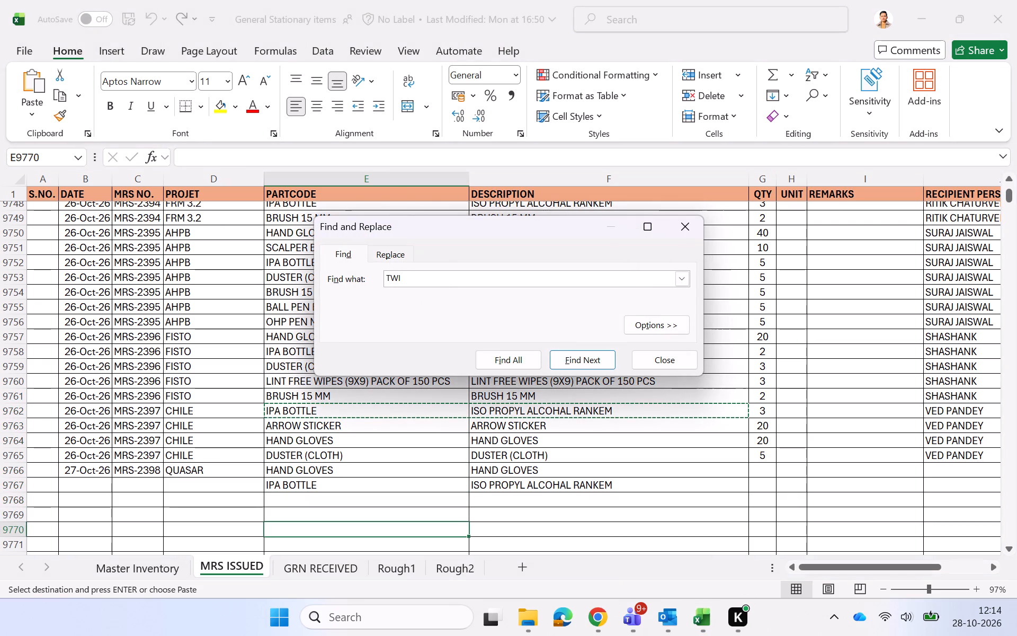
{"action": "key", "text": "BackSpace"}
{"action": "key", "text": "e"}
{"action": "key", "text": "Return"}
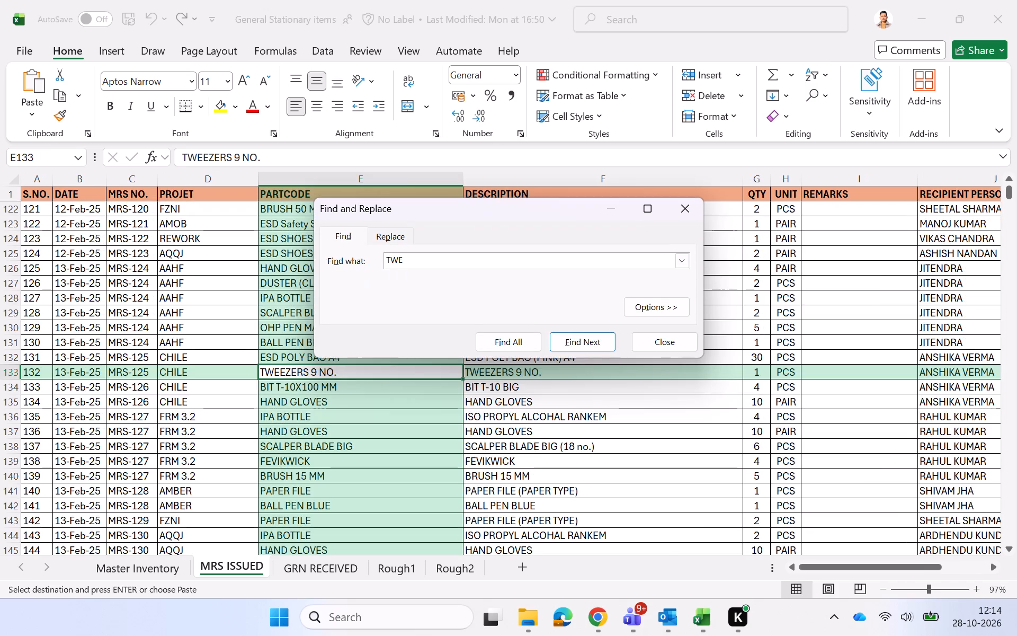
{"action": "left_click", "coordinate": [655, 343]}
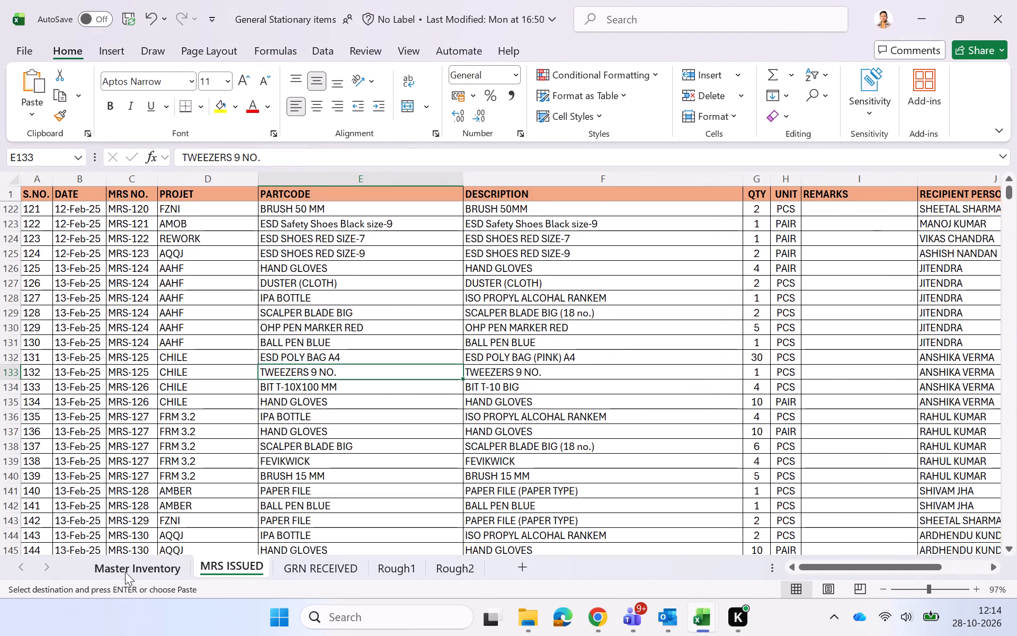
Filter the Master Inventory partcodes by TWE and check the stock columns of the matching tweezers.
{"action": "left_click", "coordinate": [127, 571]}
{"action": "left_click", "coordinate": [311, 202]}
{"action": "left_click", "coordinate": [209, 342]}
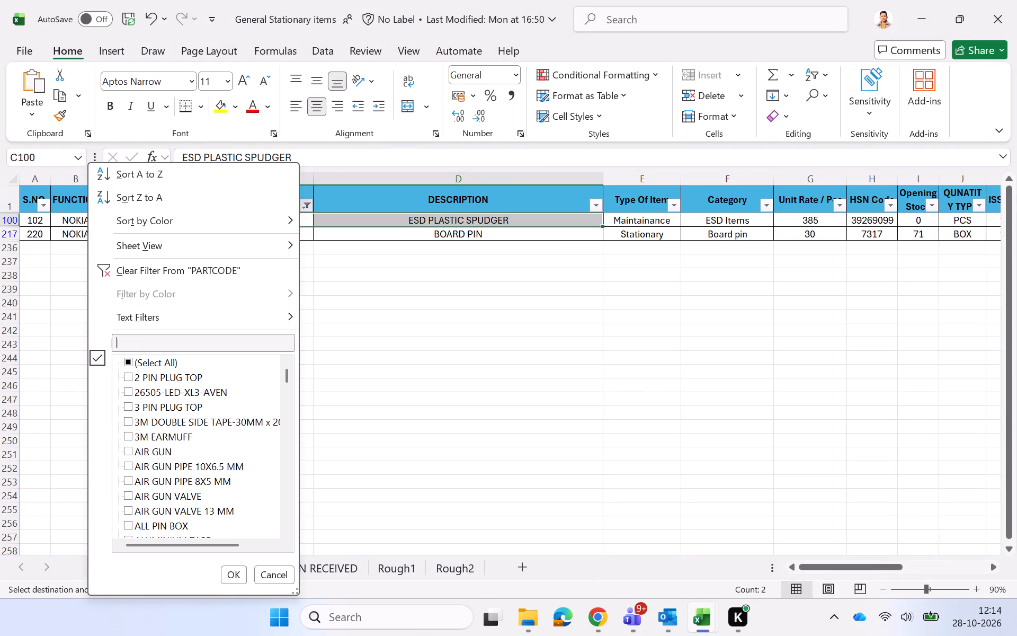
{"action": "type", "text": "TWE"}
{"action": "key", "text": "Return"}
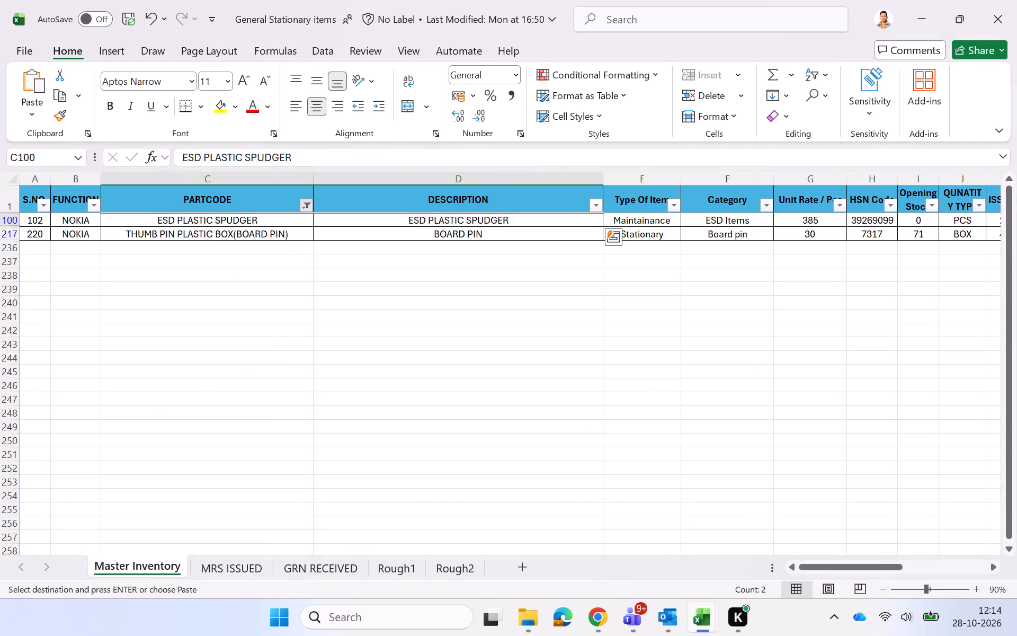
{"action": "left_click", "coordinate": [272, 262]}
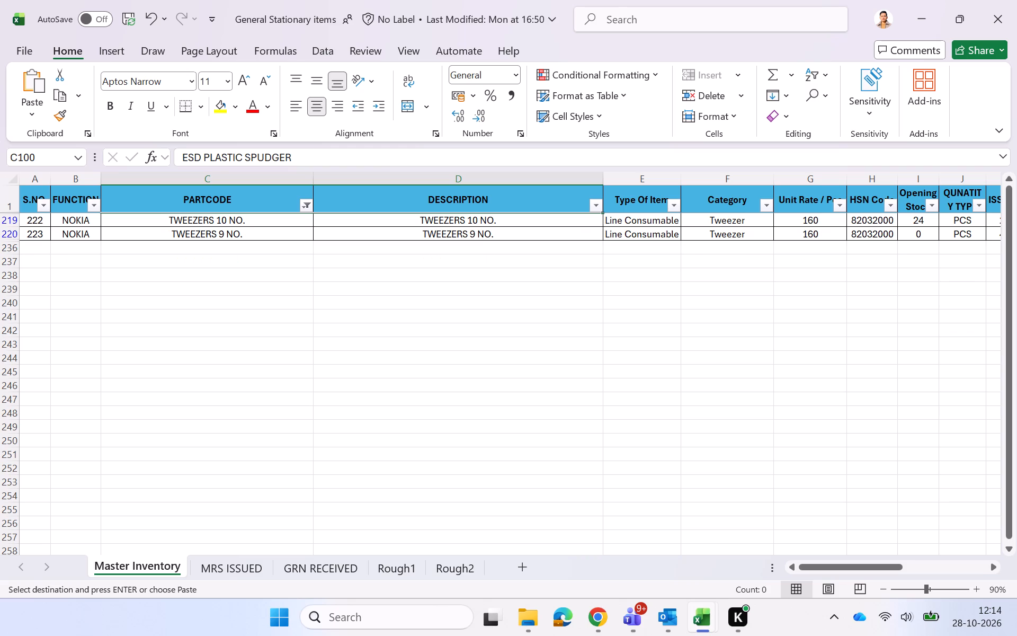
{"action": "scroll", "coordinate": [272, 262], "scroll_direction": "left", "scroll_amount": 2}
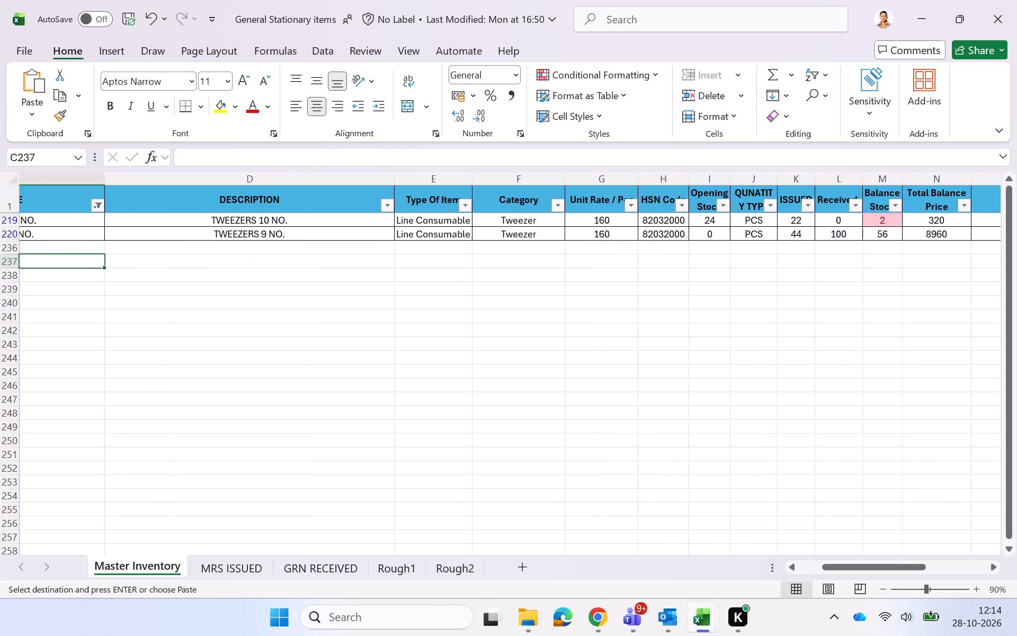
{"action": "scroll", "coordinate": [272, 262], "scroll_direction": "right", "scroll_amount": 1}
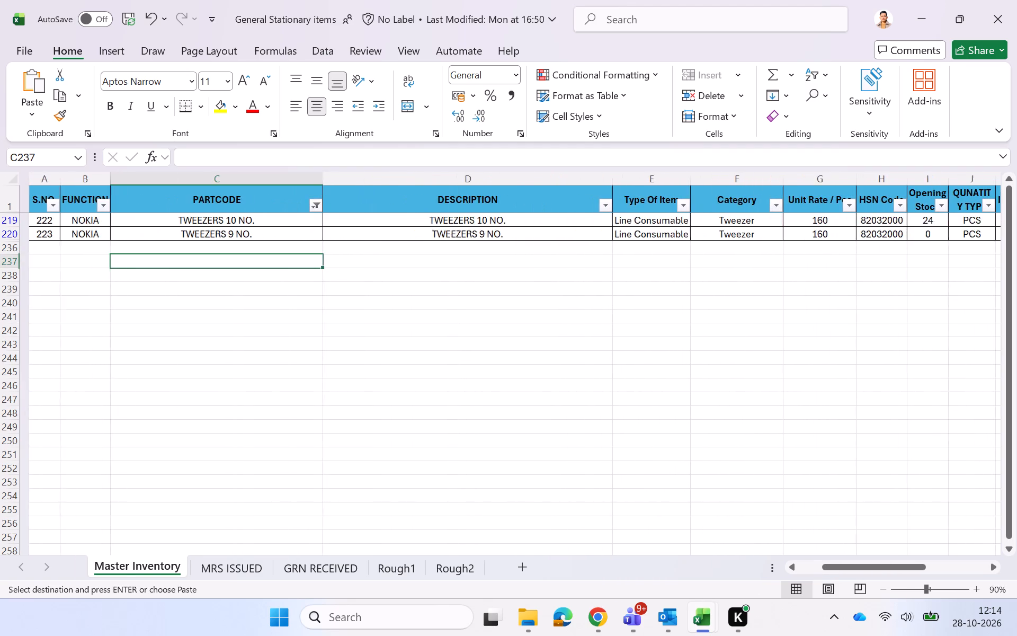
Copy the TWEEZERS 9 NO. partcode and description from Master Inventory into row 9768 of MRS ISSUED.
{"action": "key", "text": "Up"}
{"action": "key", "text": "Up"}
{"action": "key", "text": "shift+Right"}
{"action": "key", "text": "ctrl+c"}
{"action": "key", "text": "ctrl+Page_Down"}
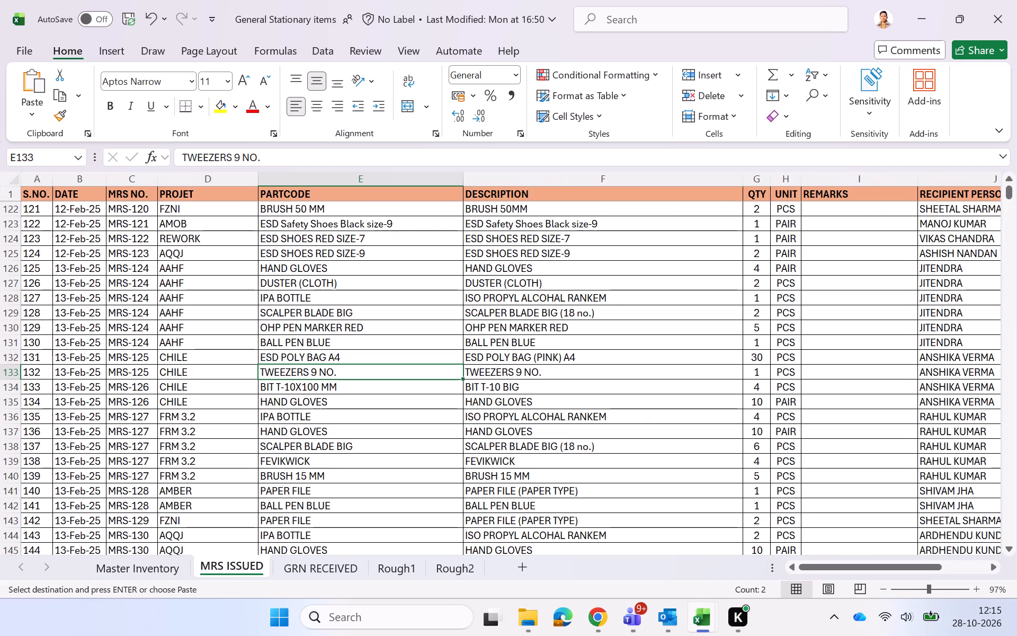
{"action": "key", "text": "ctrl+Down"}
{"action": "key", "text": "Down"}
{"action": "key", "text": "ctrl+v"}
{"action": "key", "text": "Down"}
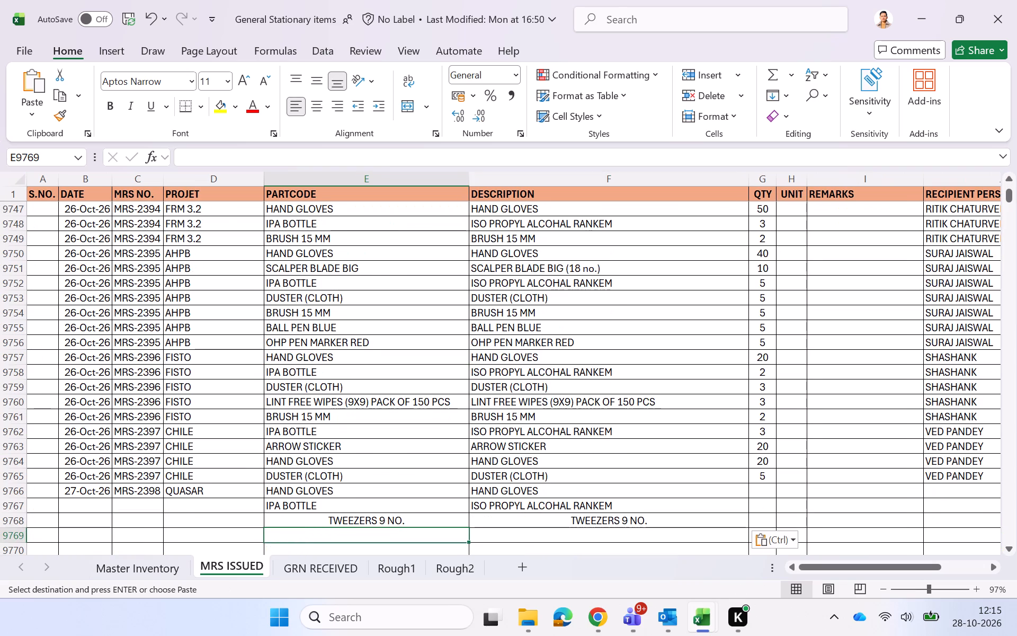
Copy the DUSTER (CLOTH) partcode and description from row 9765 into row 9769.
{"action": "key", "text": "Up"}
{"action": "key", "text": "Up"}
{"action": "key", "text": "Up"}
{"action": "key", "text": "Up"}
{"action": "key", "text": "Up"}
{"action": "key", "text": "Down"}
{"action": "key", "text": "shift+Right"}
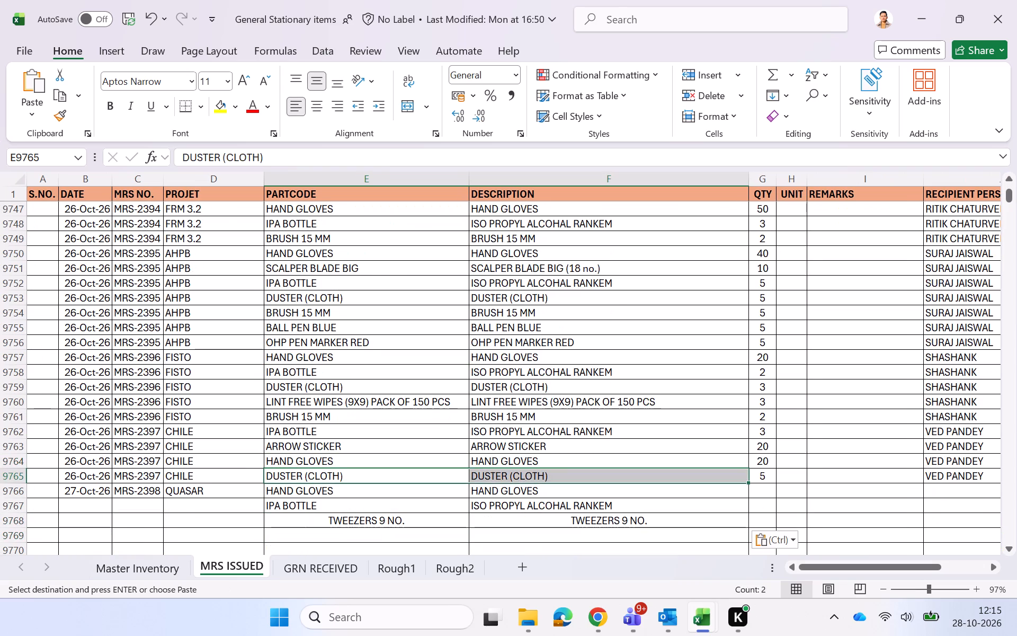
{"action": "key", "text": "ctrl+c"}
{"action": "key", "text": "ctrl+Down"}
{"action": "key", "text": "Down"}
{"action": "key", "text": "ctrl+v"}
{"action": "key", "text": "Down"}
Copy the BALL PEN BLUE and OHP PEN MARKER RED partcodes and descriptions from rows 9755 and 9756 into rows 9770 and 9771.
{"action": "key", "text": "Up"}
{"action": "key", "text": "Up"}
{"action": "key", "text": "Up"}
{"action": "key", "text": "Up"}
{"action": "key", "text": "Up"}
{"action": "key", "text": "Up"}
{"action": "key", "text": "Up"}
{"action": "key", "text": "Up"}
{"action": "key", "text": "Up"}
{"action": "key", "text": "Up"}
{"action": "key", "text": "Up"}
{"action": "key", "text": "Up"}
{"action": "key", "text": "Up"}
{"action": "key", "text": "Up"}
{"action": "key", "text": "Up"}
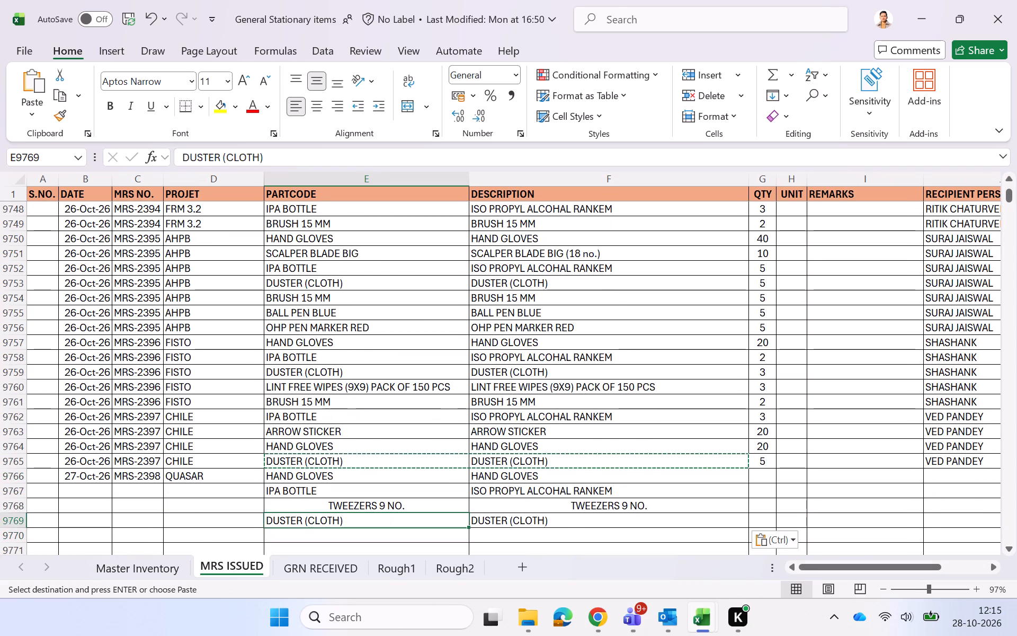
{"action": "key", "text": "shift+Right"}
{"action": "key", "text": "shift+Down"}
{"action": "key", "text": "ctrl+c"}
{"action": "key", "text": "ctrl+Down"}
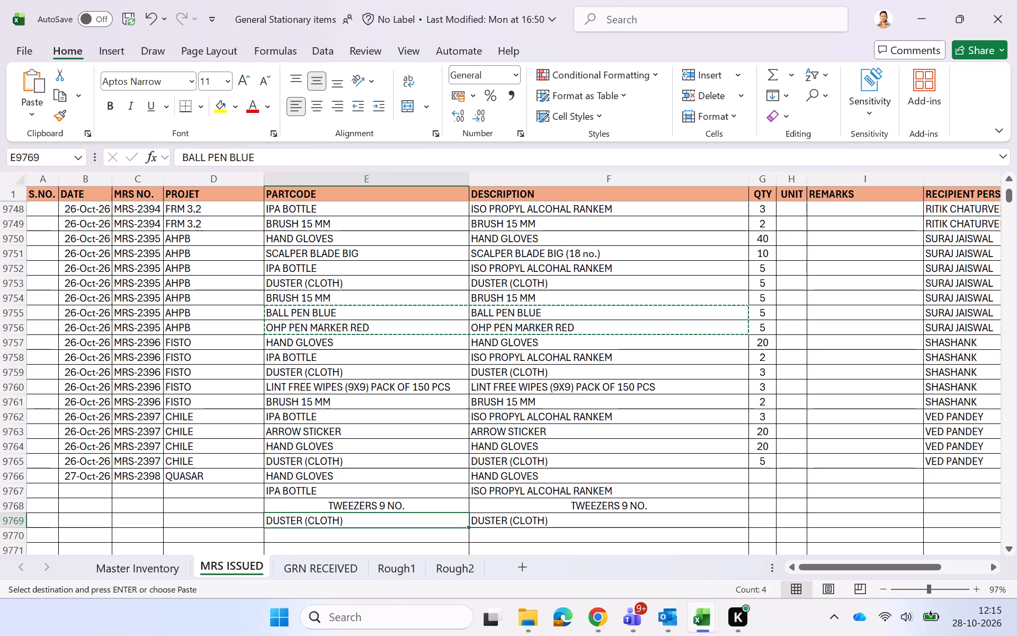
{"action": "key", "text": "Down"}
{"action": "key", "text": "ctrl+v"}
Enter quantities of 40, 3, 2, 7, 3 and 5 for the items in rows 9766 to 9771.
{"action": "key", "text": "ctrl+Right"}
{"action": "key", "text": "Right"}
{"action": "key", "text": "Up"}
{"action": "key", "text": "Up"}
{"action": "key", "text": "Up"}
{"action": "key", "text": "Up"}
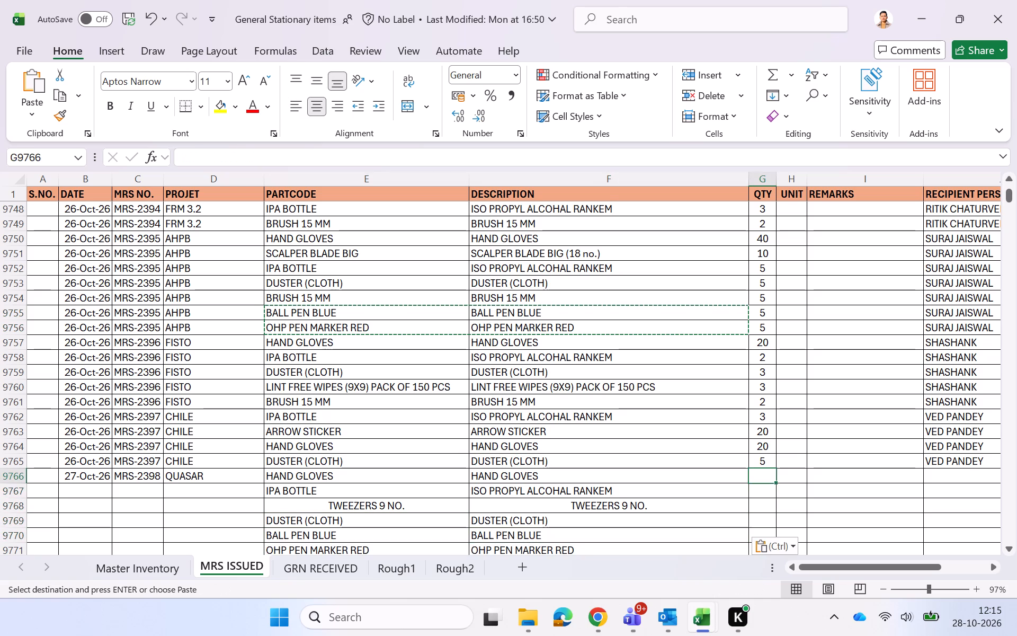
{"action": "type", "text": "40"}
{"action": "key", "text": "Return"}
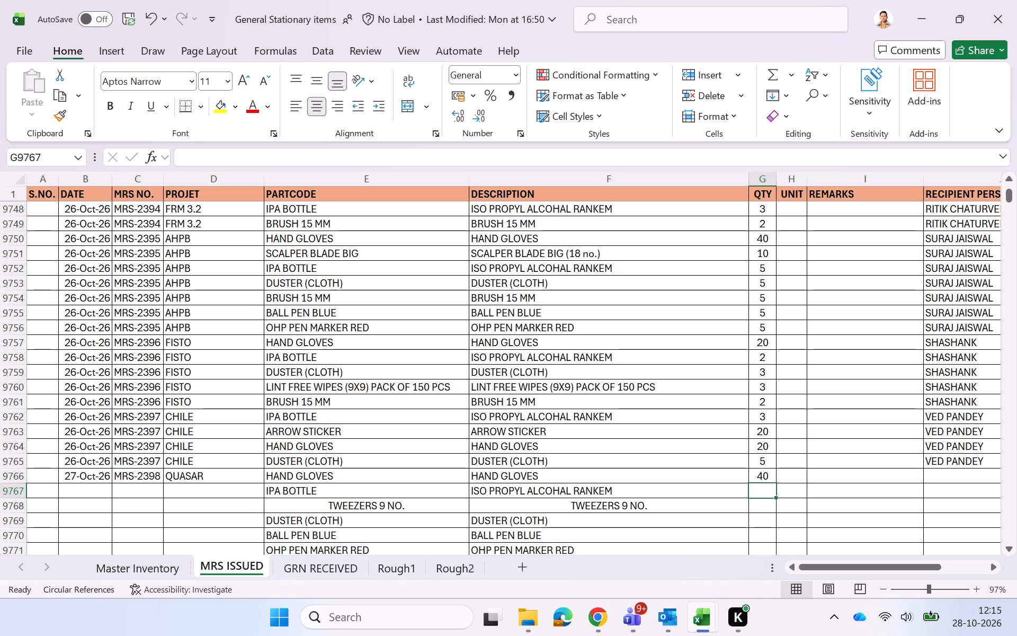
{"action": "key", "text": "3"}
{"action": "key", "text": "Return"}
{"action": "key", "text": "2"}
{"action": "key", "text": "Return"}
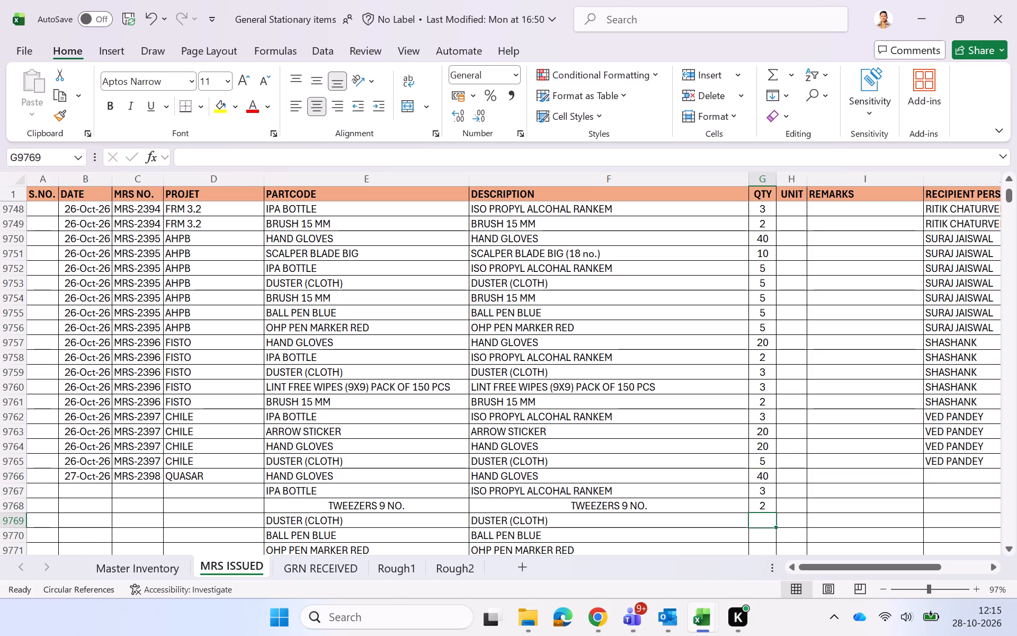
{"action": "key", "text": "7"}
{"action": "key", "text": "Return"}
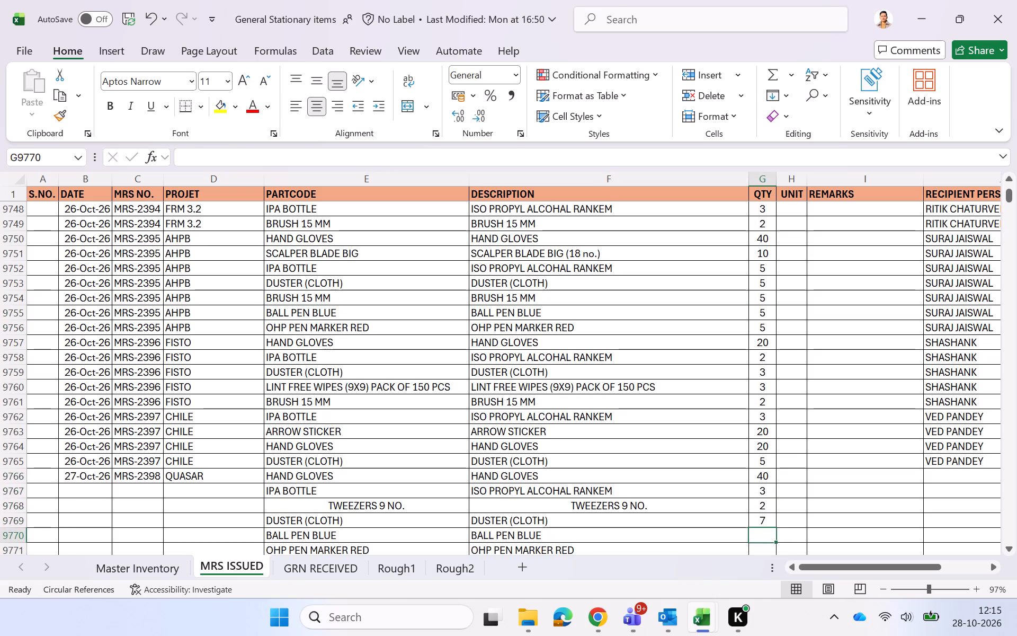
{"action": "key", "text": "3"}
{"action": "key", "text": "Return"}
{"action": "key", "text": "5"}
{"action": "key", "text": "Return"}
Enter the recipient's name for the first QUASAR item in row 9766 and fill it down through row 9771.
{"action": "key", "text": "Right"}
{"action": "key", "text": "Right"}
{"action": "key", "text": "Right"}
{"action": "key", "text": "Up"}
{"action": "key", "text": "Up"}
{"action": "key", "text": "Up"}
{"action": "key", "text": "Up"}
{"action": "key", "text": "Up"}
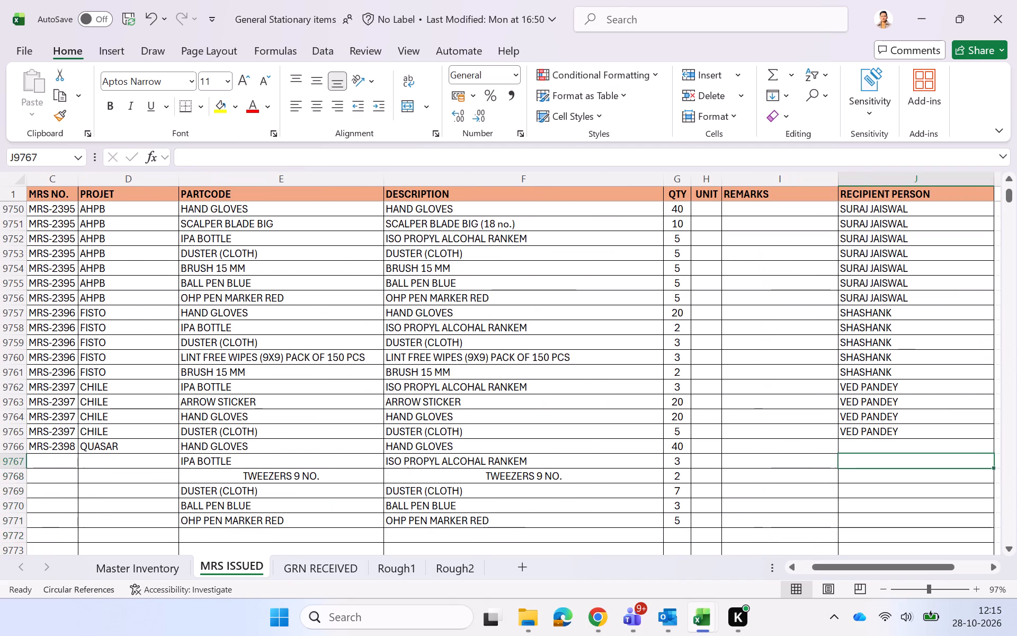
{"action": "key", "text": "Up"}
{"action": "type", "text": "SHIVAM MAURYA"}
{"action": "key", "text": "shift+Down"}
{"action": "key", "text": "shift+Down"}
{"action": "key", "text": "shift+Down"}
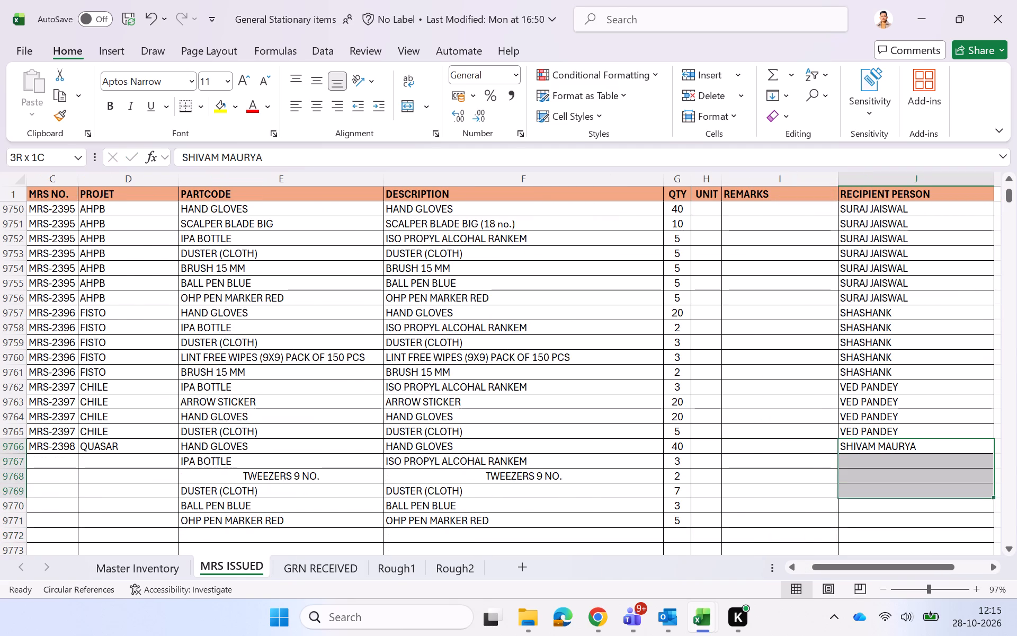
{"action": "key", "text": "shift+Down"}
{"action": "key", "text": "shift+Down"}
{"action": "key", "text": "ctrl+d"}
Fill the date 27-Oct-26, MRS-2398 and project QUASAR from row 9766 down through row 9771.
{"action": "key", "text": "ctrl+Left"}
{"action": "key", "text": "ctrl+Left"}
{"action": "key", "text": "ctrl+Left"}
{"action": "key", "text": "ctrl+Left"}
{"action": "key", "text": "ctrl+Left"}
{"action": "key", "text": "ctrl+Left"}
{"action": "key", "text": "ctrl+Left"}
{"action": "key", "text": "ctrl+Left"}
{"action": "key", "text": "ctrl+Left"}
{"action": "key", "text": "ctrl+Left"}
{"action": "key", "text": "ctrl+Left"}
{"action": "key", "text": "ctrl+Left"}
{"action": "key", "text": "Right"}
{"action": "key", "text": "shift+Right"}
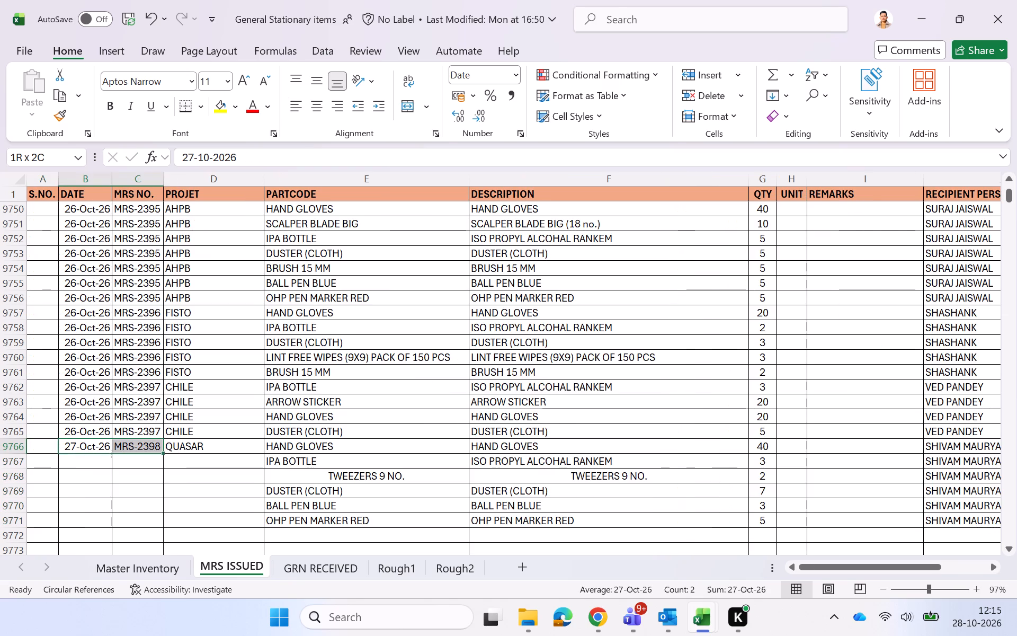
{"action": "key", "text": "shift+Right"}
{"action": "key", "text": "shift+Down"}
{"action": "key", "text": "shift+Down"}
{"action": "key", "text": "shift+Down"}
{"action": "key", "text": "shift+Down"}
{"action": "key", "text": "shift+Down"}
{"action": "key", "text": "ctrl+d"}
Copy the date 27-Oct-26 from row 9771 into row 9772 and extend the MRS number series to MRS-2399.
{"action": "scroll", "coordinate": [272, 262], "scroll_direction": "down", "scroll_amount": 1}
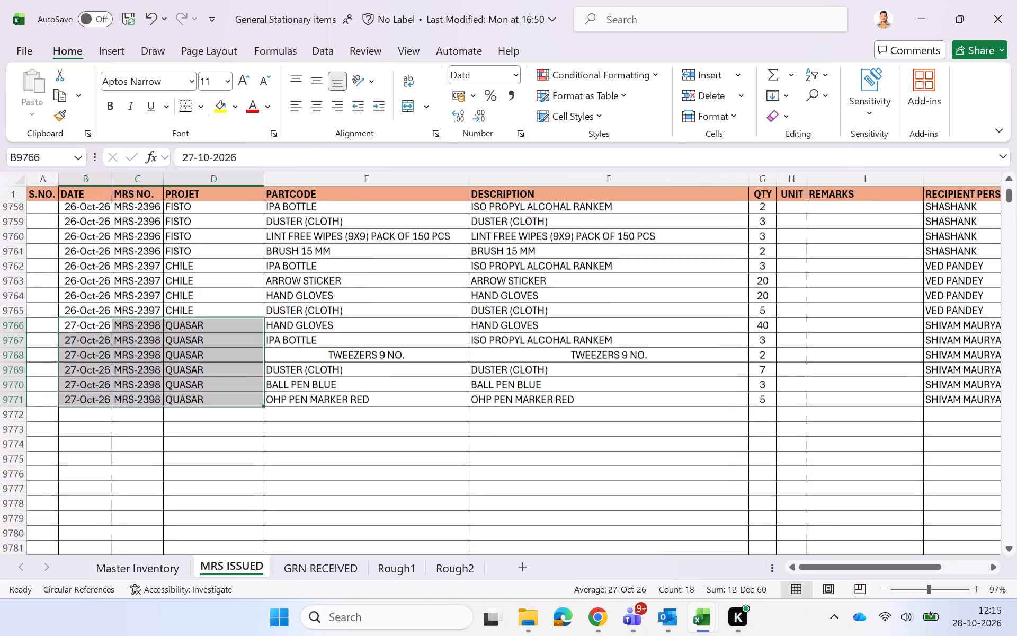
{"action": "scroll", "coordinate": [272, 262], "scroll_direction": "down", "scroll_amount": 1}
{"action": "left_click", "coordinate": [198, 437]}
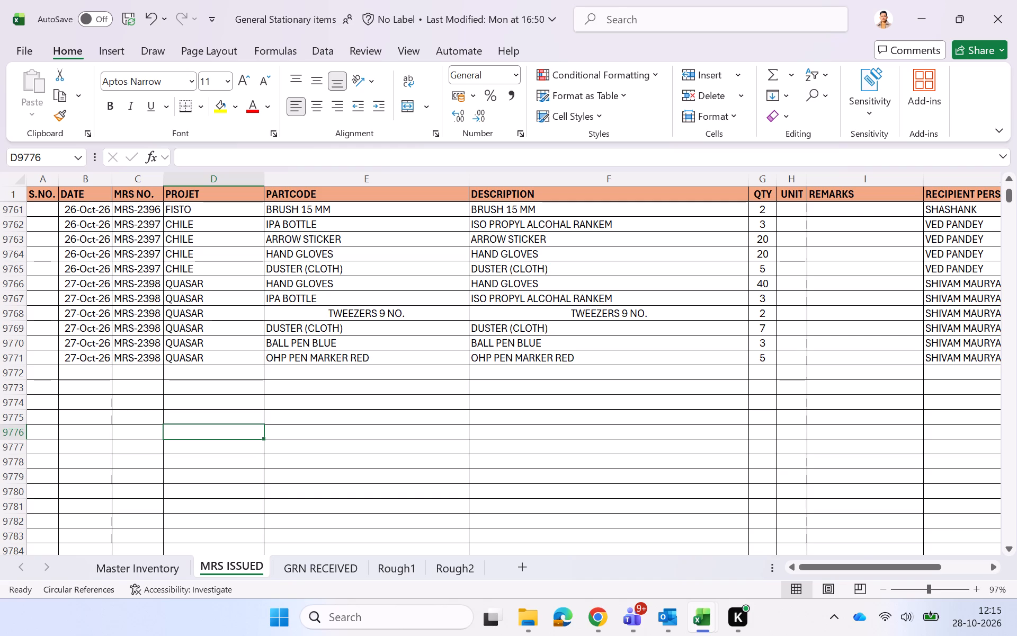
{"action": "scroll", "coordinate": [198, 437], "scroll_direction": "down", "scroll_amount": 1}
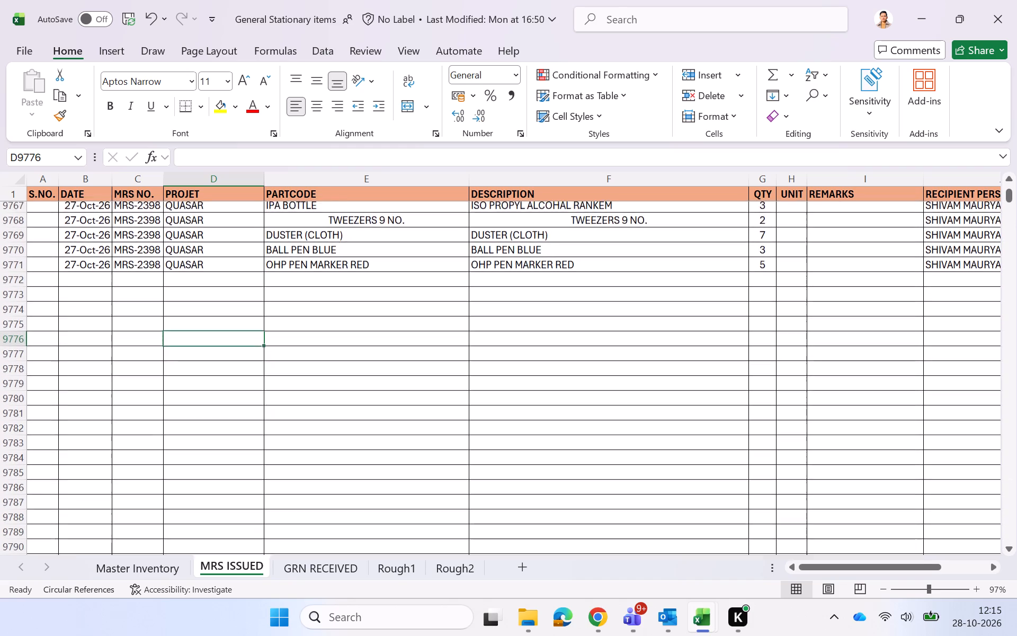
{"action": "left_click", "coordinate": [91, 275]}
{"action": "scroll", "coordinate": [91, 275], "scroll_direction": "up", "scroll_amount": 1}
{"action": "left_click", "coordinate": [85, 304]}
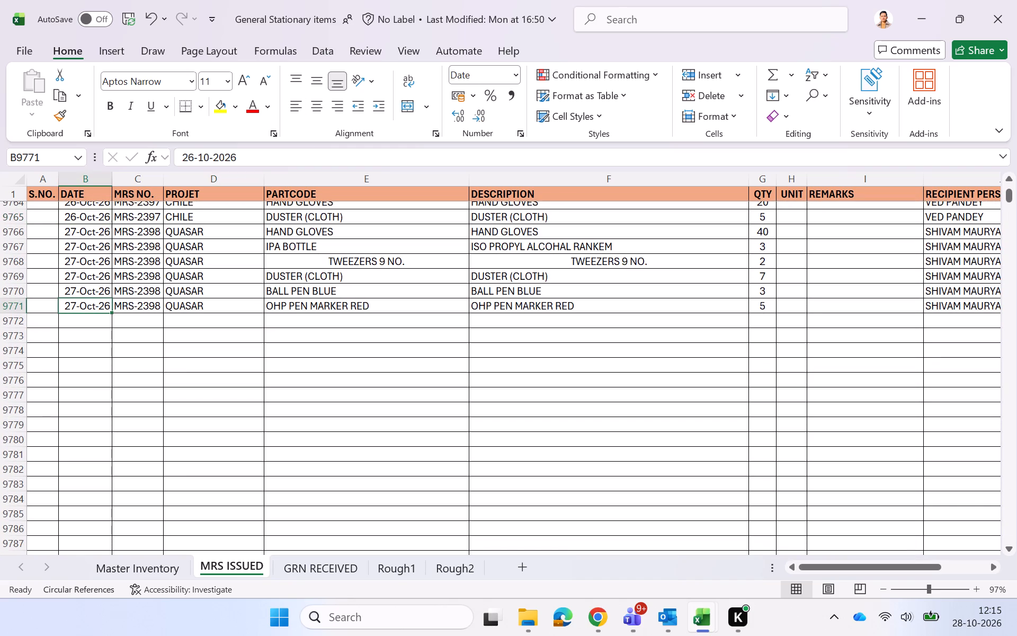
{"action": "key", "text": "ctrl+c"}
{"action": "key", "text": "Down"}
{"action": "key", "text": "ctrl+v"}
{"action": "left_click", "coordinate": [135, 304]}
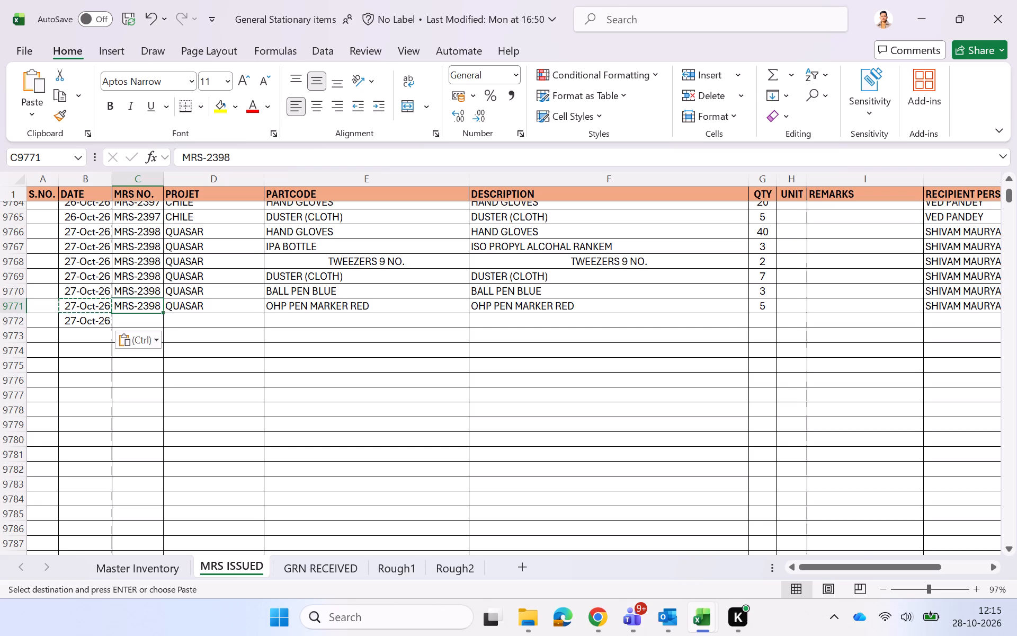
{"action": "double_click", "coordinate": [162, 311]}
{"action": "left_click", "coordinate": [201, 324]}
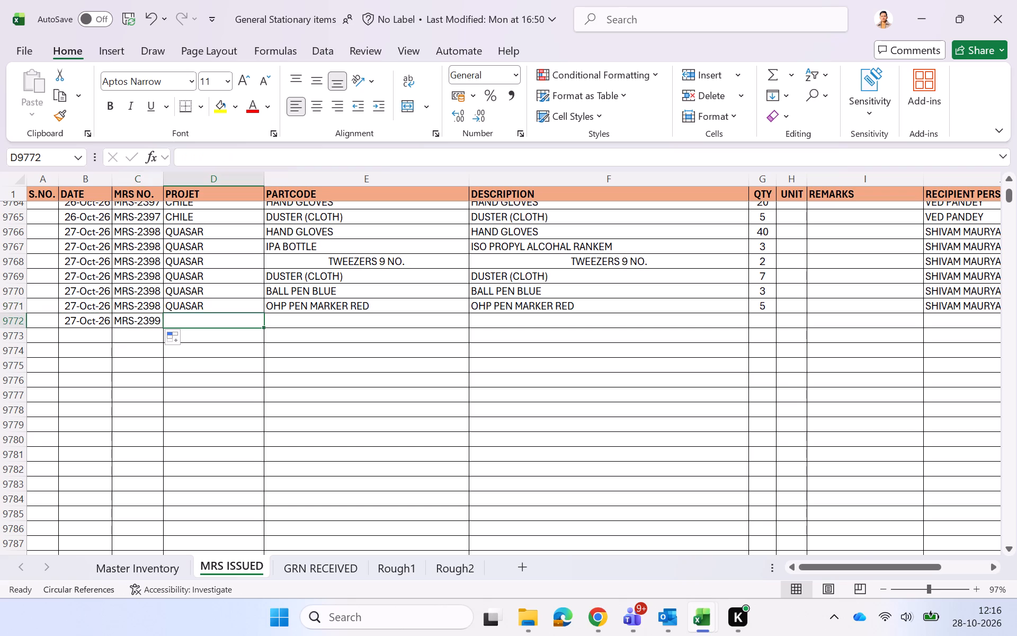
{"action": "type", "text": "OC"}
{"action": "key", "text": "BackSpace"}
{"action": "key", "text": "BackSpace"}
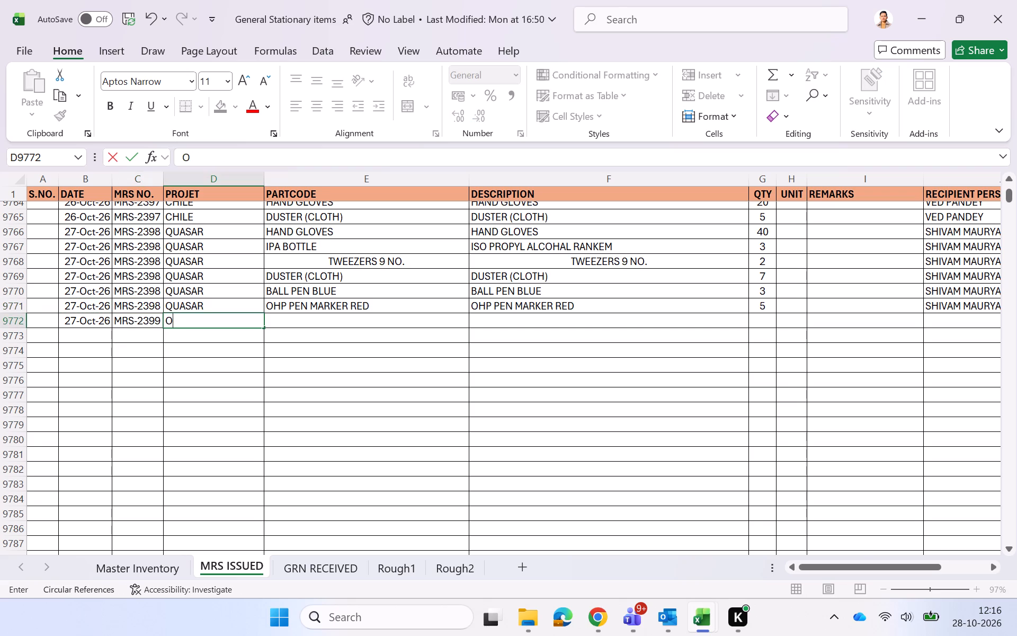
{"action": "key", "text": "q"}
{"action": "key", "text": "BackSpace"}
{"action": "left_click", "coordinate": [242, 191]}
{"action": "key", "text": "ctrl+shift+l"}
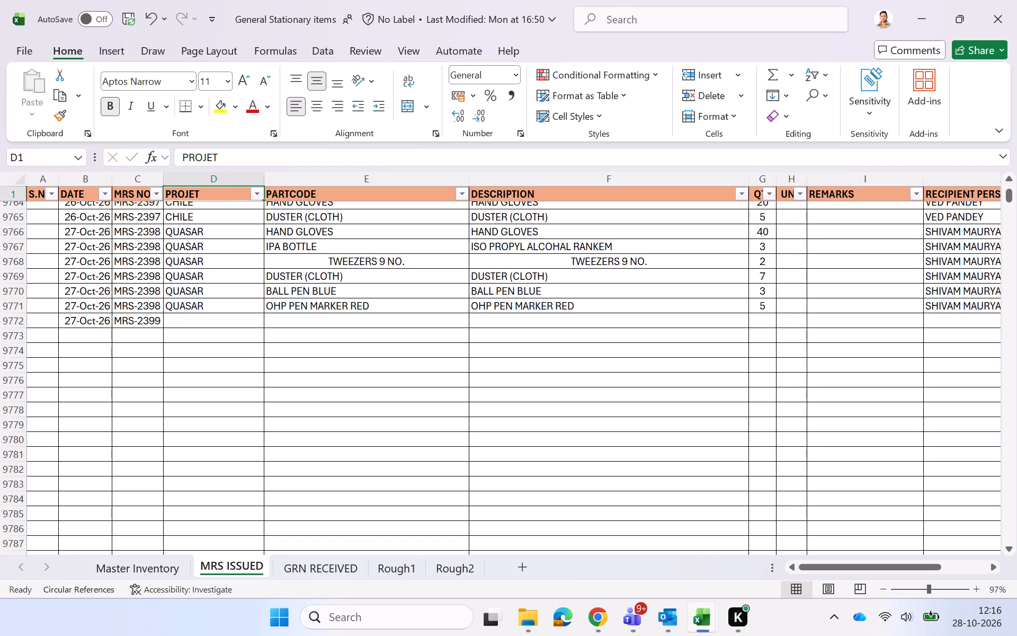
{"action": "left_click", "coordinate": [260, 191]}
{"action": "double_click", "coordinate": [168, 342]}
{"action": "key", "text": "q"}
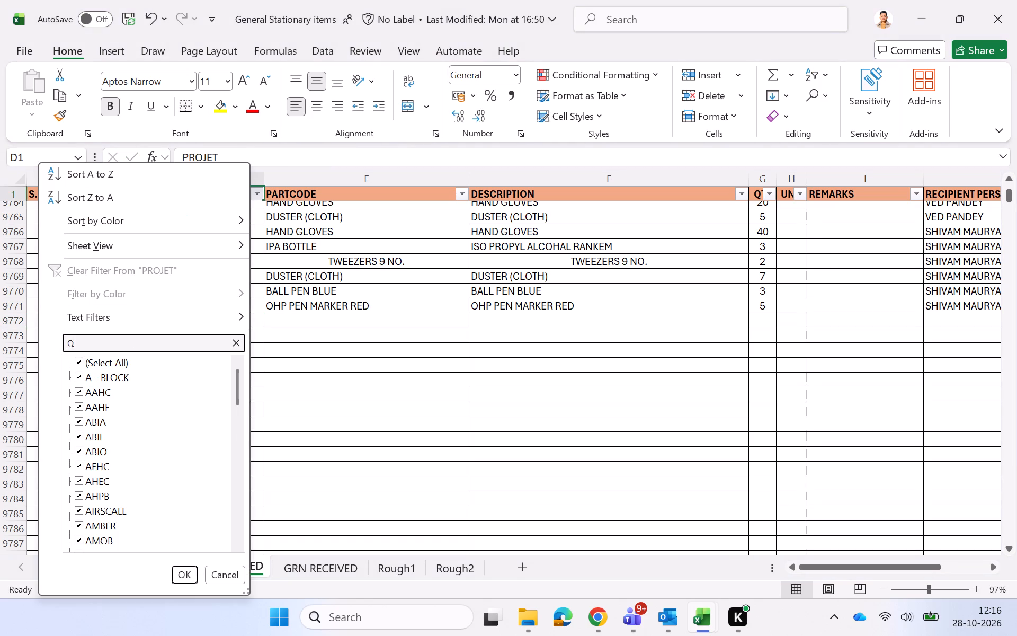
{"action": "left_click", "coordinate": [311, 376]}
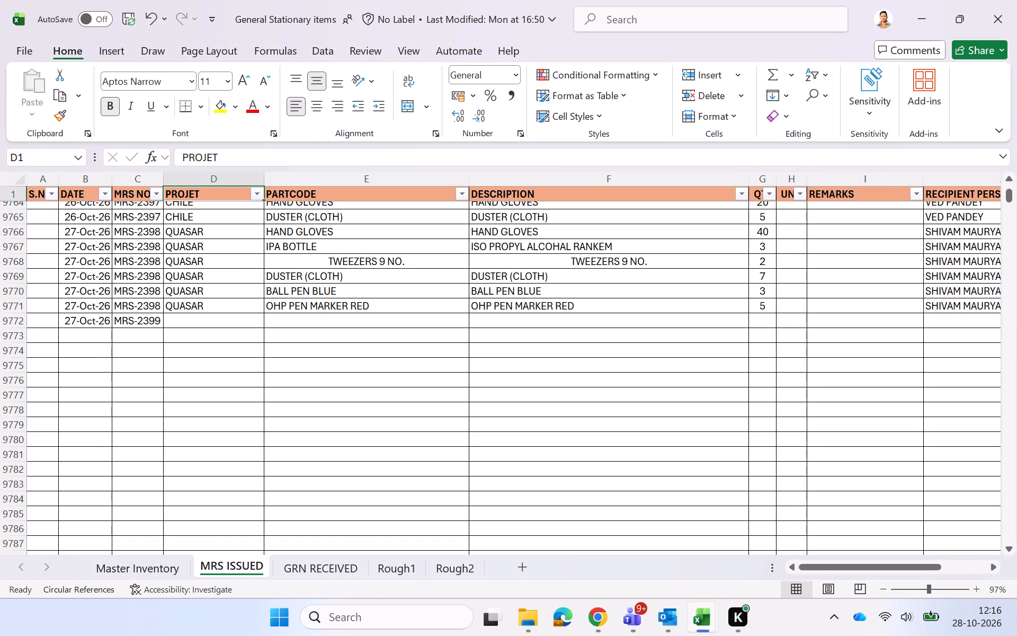
Enter QC as the project for MRS-2399 in row 9772 and turn off the header filters.
{"action": "left_click", "coordinate": [204, 324]}
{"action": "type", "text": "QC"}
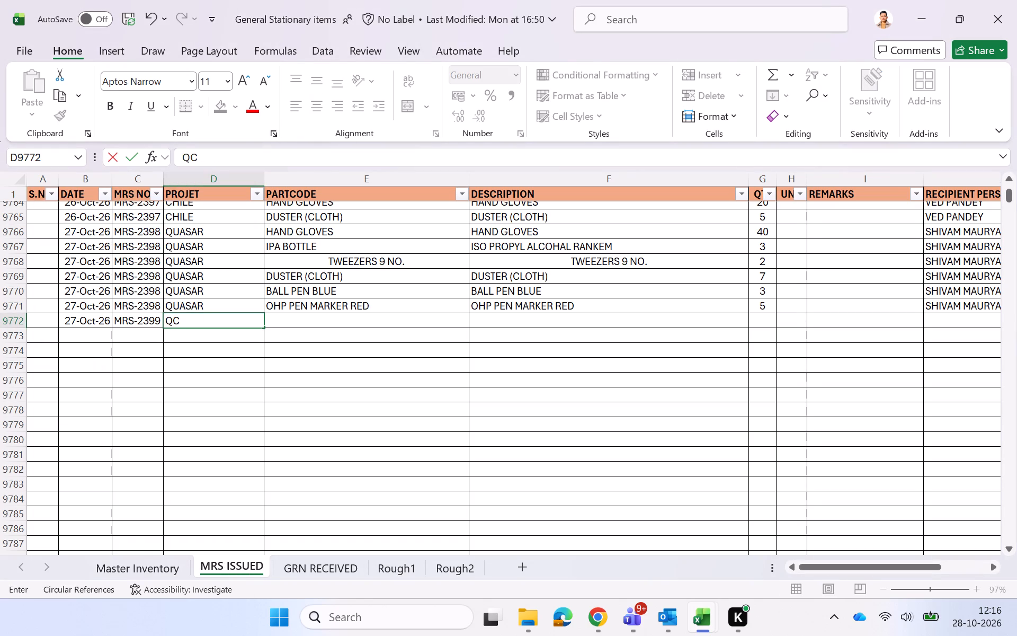
{"action": "left_click", "coordinate": [210, 379]}
{"action": "key", "text": "ctrl+shift+l"}
Copy the HAND GLOVES partcode and description from row 9766 into row 9772.
{"action": "key", "text": "Up"}
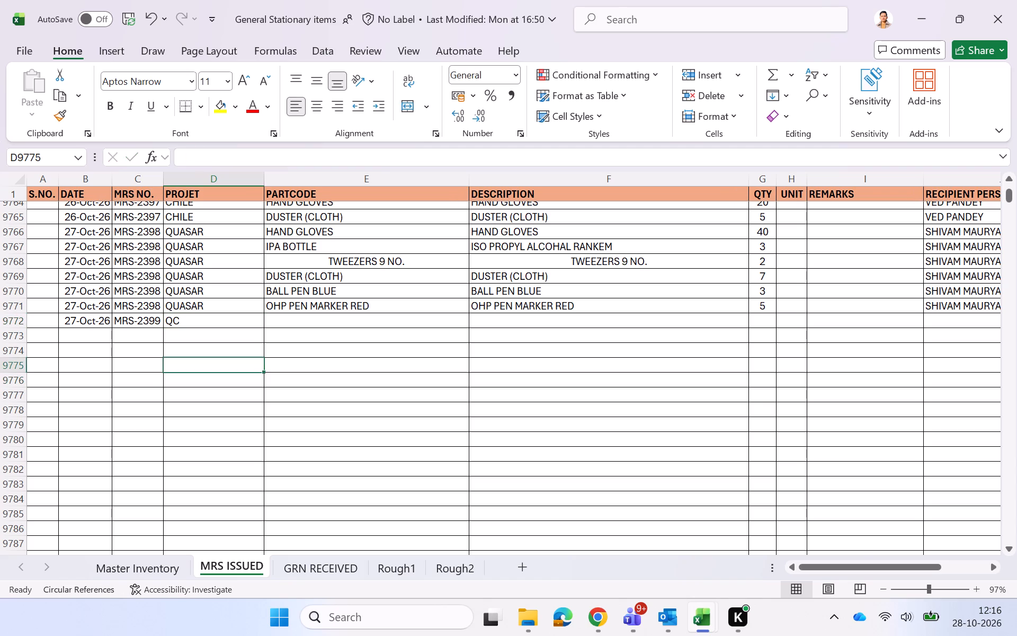
{"action": "key", "text": "Up"}
{"action": "key", "text": "Up"}
{"action": "key", "text": "Up"}
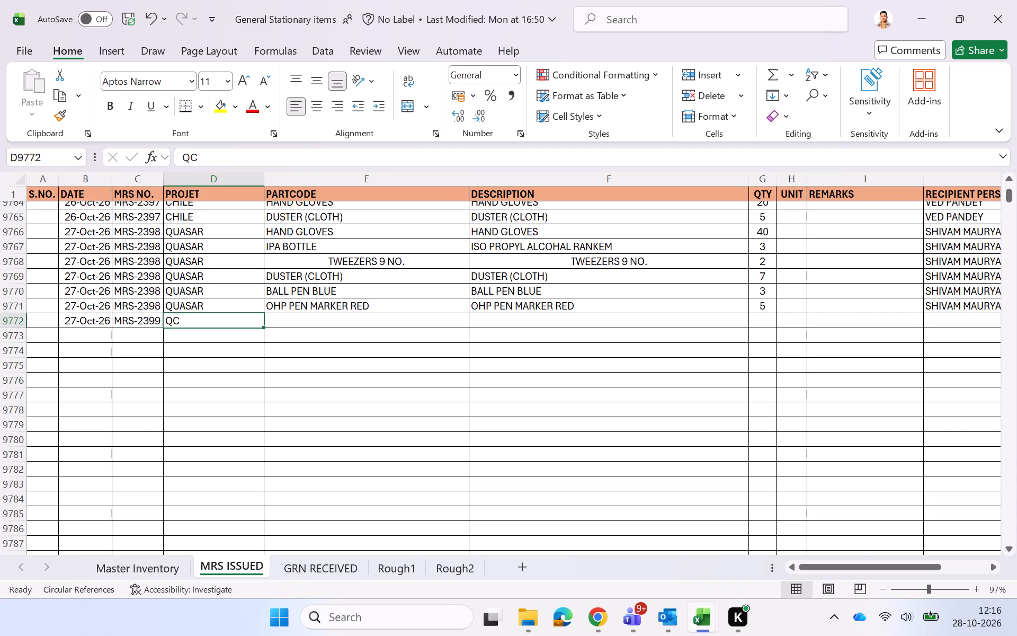
{"action": "scroll", "coordinate": [210, 379], "scroll_direction": "up", "scroll_amount": 1}
{"action": "key", "text": "Right"}
{"action": "key", "text": "Right"}
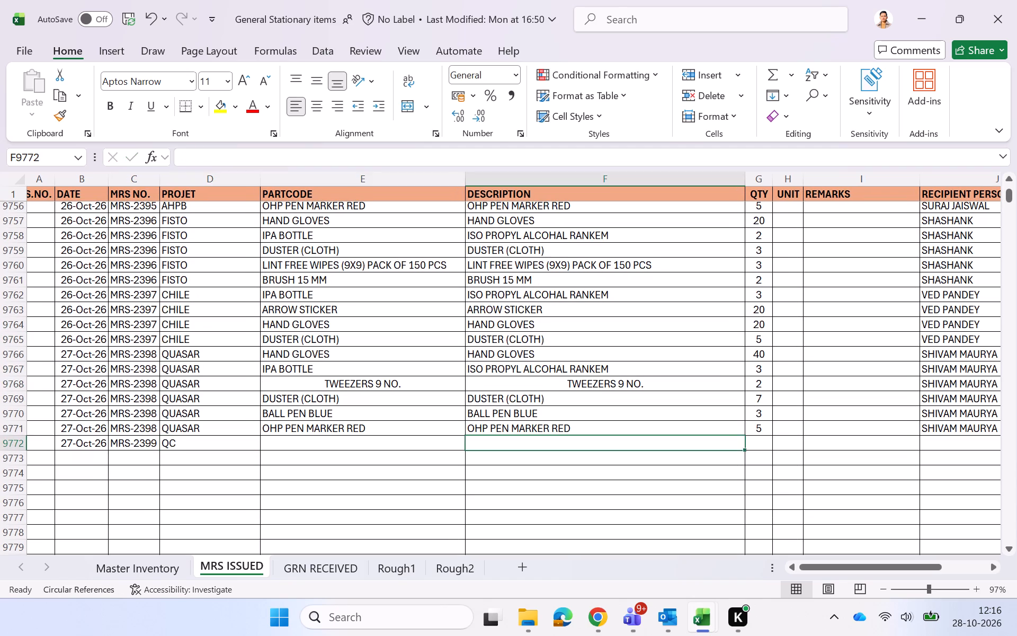
{"action": "key", "text": "Up"}
{"action": "key", "text": "Left"}
{"action": "key", "text": "Up"}
{"action": "key", "text": "Up"}
{"action": "key", "text": "Up"}
{"action": "key", "text": "Up"}
{"action": "key", "text": "Up"}
{"action": "key", "text": "shift+Right"}
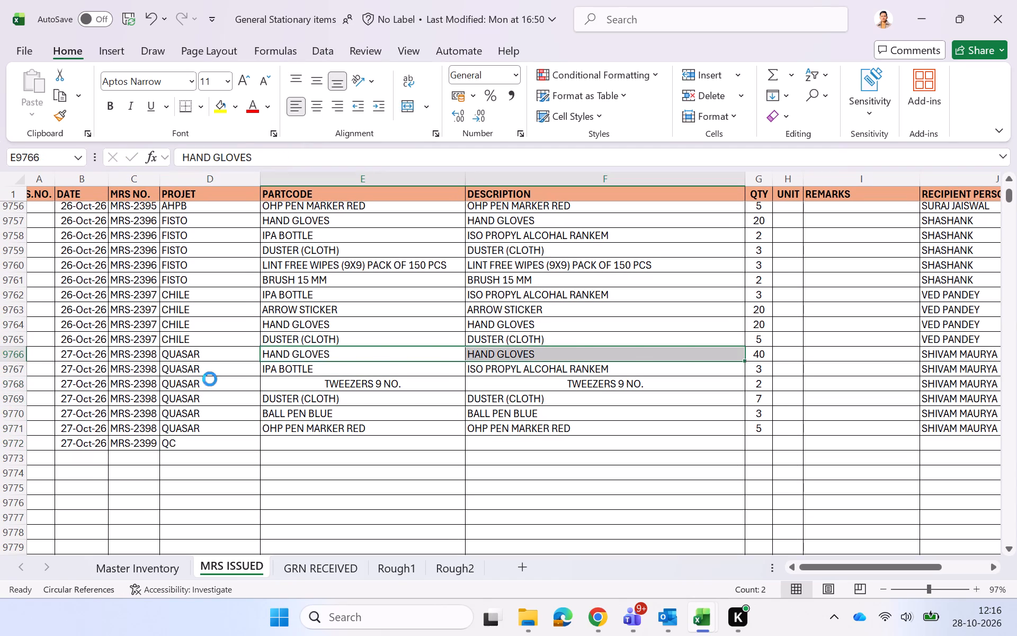
{"action": "key", "text": "ctrl+c"}
{"action": "key", "text": "ctrl+Down"}
{"action": "key", "text": "Down"}
{"action": "key", "text": "ctrl+v"}
Find MASK, refine the search to MASK D, and copy the FACE MASK DISPOSABLE partcode and description from row 4811 into row 9773.
{"action": "key", "text": "Down"}
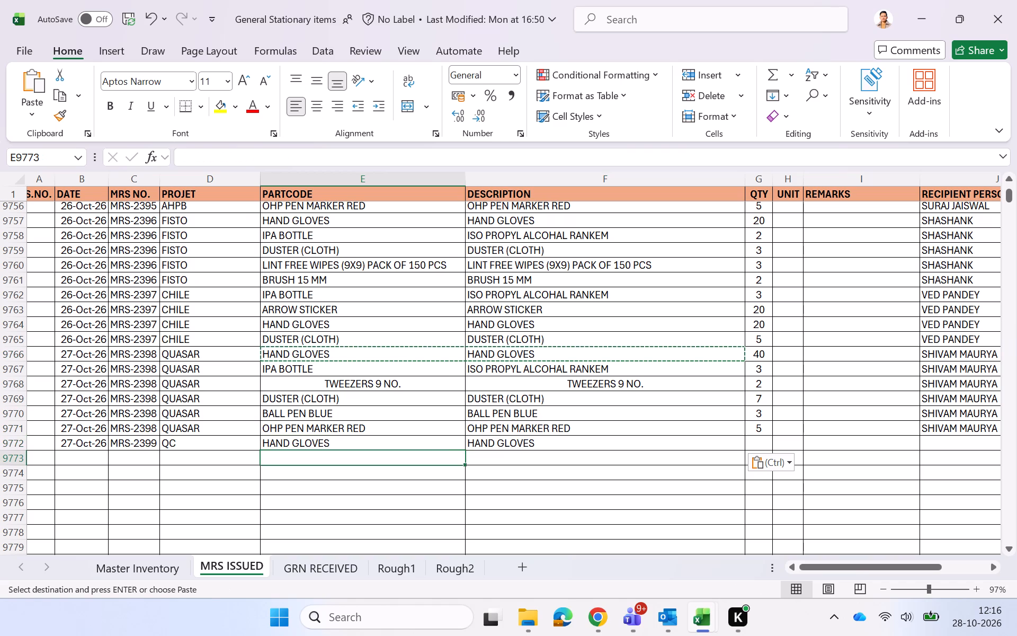
{"action": "key", "text": "Down"}
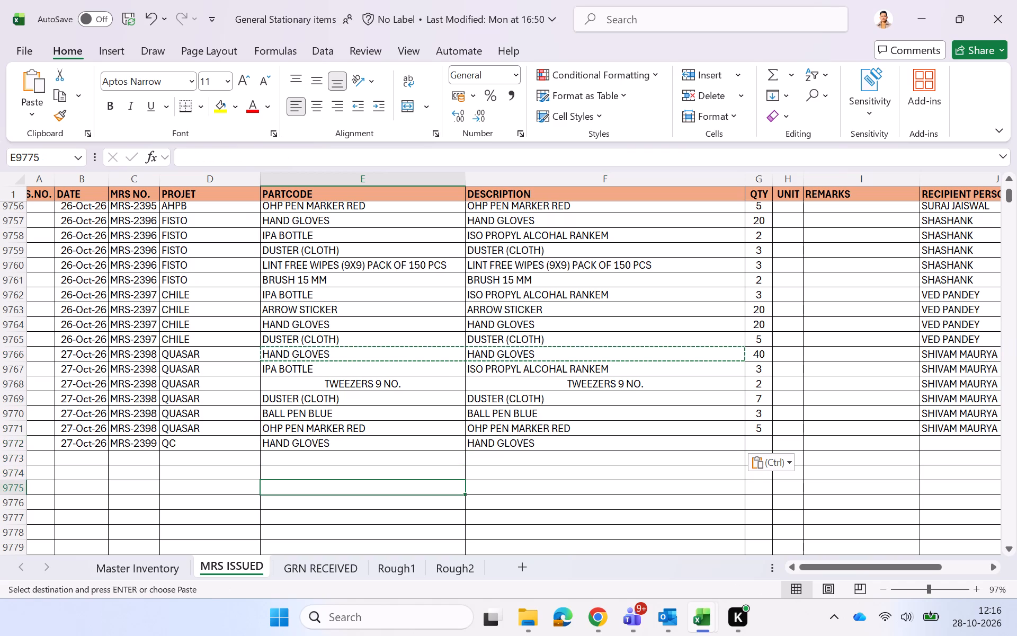
{"action": "key", "text": "ctrl+f"}
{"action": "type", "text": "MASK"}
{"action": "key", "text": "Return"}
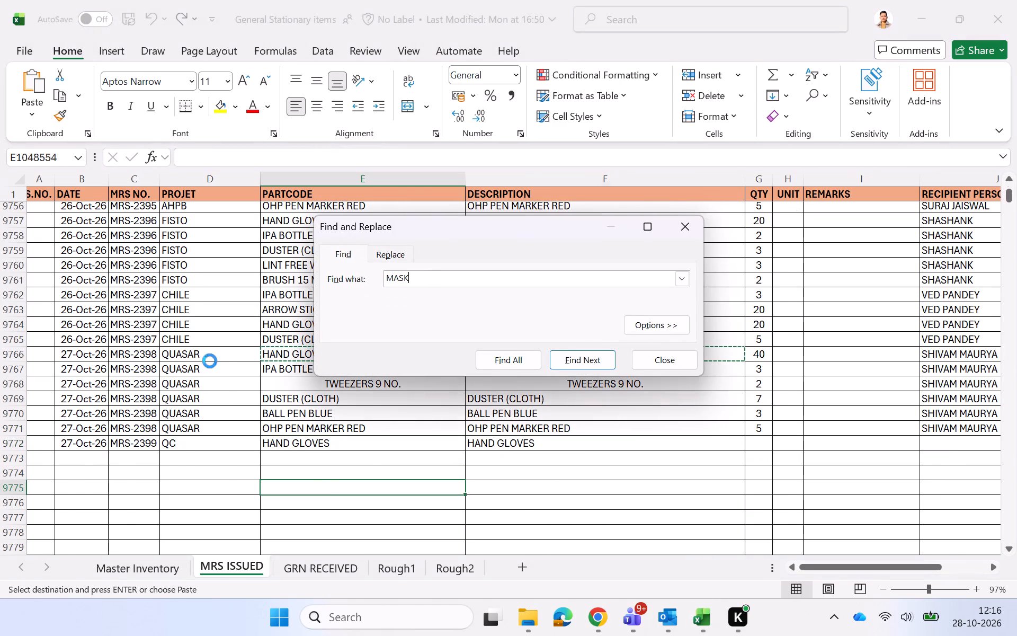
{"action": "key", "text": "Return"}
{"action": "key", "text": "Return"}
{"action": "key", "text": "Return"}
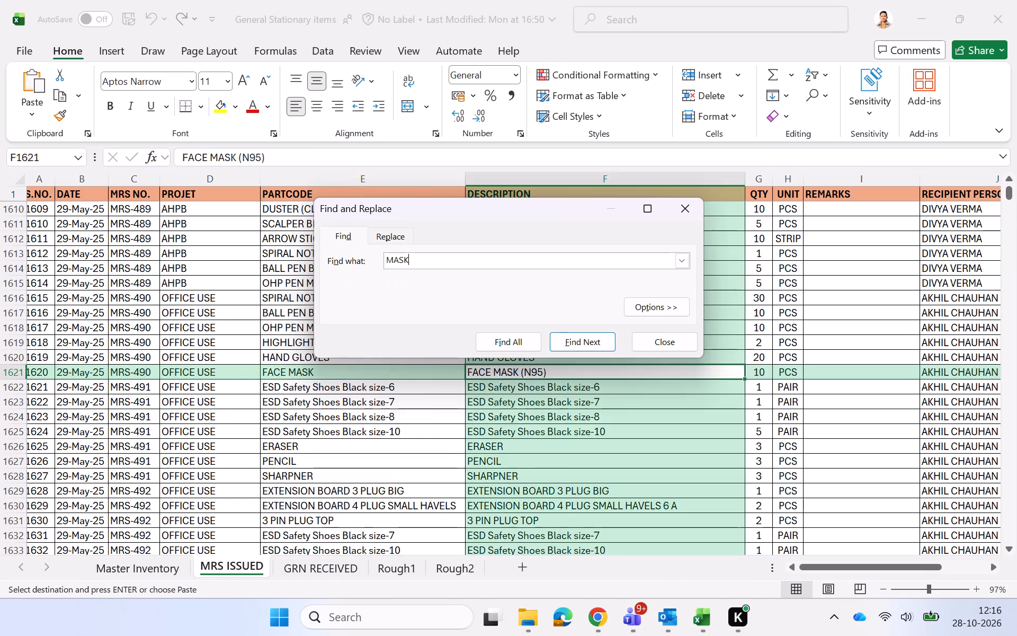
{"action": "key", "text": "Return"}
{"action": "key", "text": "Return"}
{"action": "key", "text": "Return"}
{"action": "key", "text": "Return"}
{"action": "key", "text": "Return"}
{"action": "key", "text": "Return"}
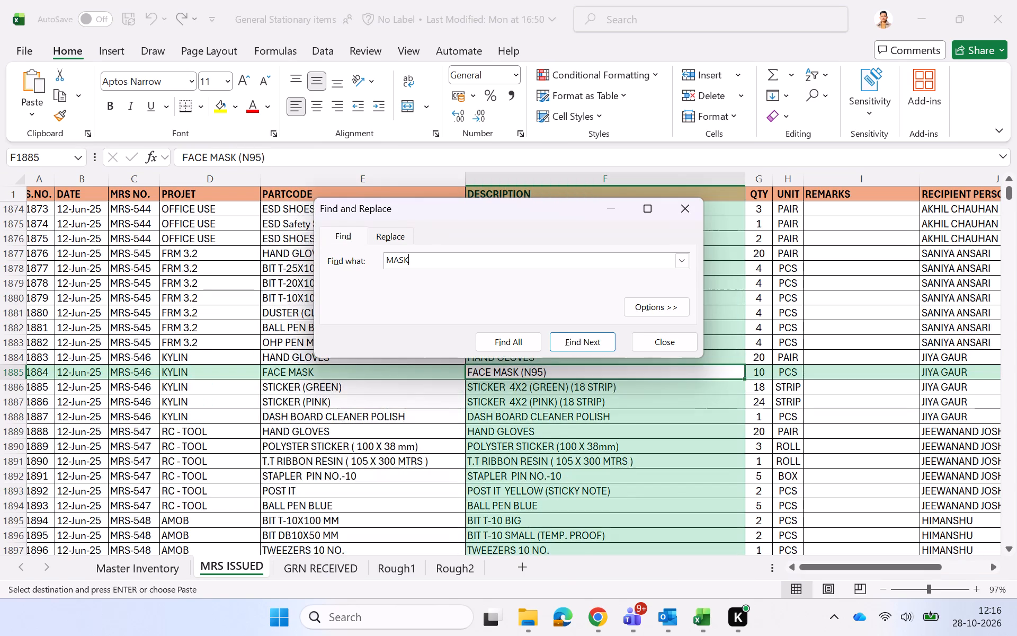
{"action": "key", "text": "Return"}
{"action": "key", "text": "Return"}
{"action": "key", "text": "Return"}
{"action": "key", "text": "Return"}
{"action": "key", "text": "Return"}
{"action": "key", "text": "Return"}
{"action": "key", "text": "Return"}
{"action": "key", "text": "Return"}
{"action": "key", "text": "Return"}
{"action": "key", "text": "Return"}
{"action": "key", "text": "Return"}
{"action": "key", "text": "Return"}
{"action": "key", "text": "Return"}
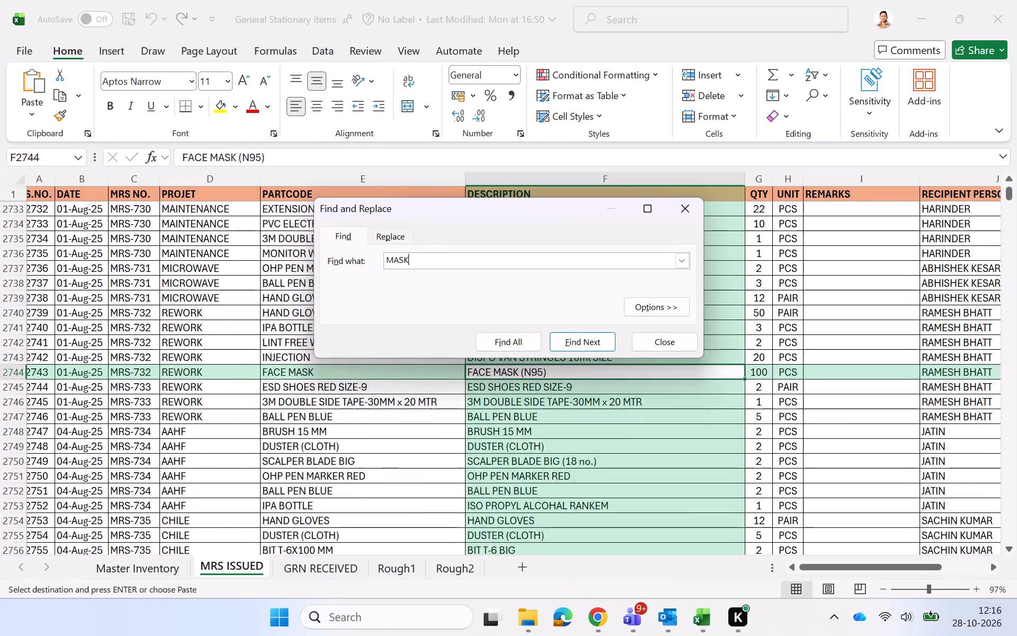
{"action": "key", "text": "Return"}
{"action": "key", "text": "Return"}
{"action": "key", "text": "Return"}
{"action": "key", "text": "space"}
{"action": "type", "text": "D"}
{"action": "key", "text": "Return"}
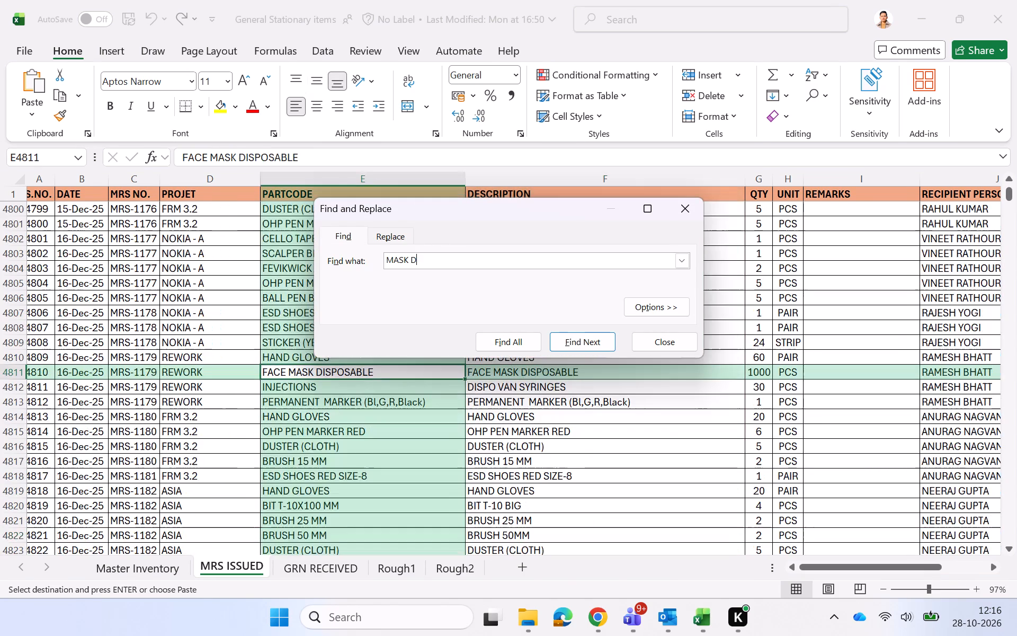
{"action": "left_click", "coordinate": [685, 332]}
{"action": "key", "text": "shift+Right"}
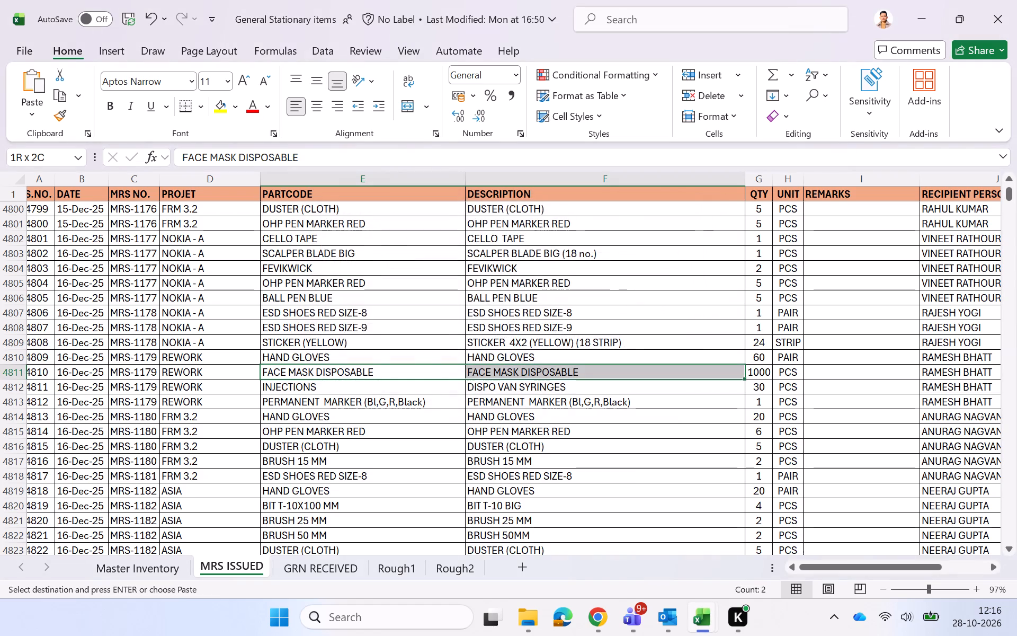
{"action": "key", "text": "ctrl+c"}
{"action": "key", "text": "ctrl+Down"}
{"action": "key", "text": "Down"}
{"action": "key", "text": "ctrl+v"}
Copy the BALL PEN BLUE partcode and description from row 9770 into row 9774.
{"action": "key", "text": "Down"}
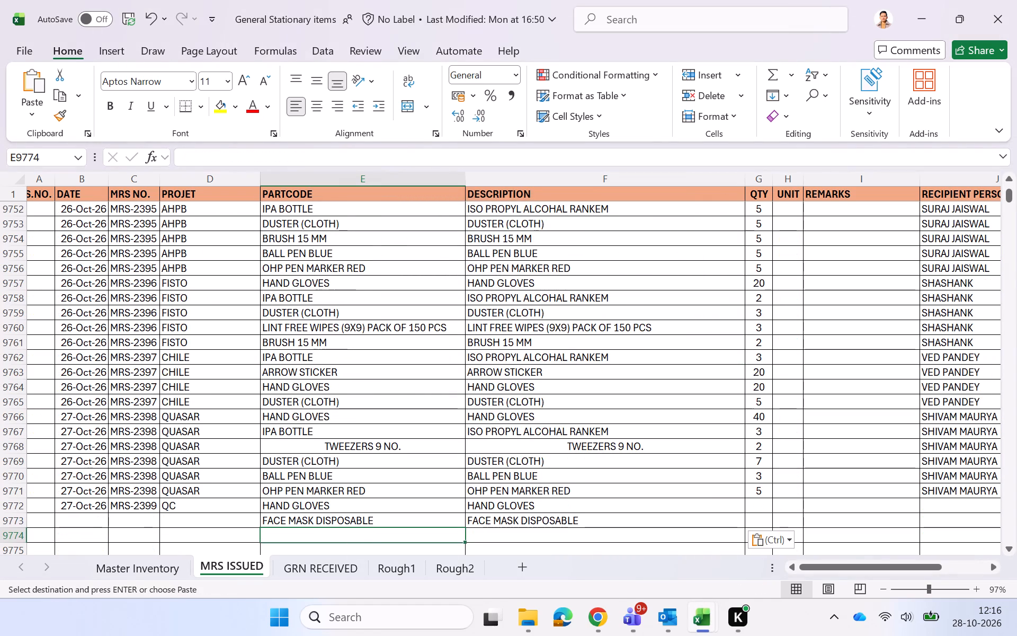
{"action": "key", "text": "Up"}
{"action": "key", "text": "Up"}
{"action": "key", "text": "Up"}
{"action": "key", "text": "Up"}
{"action": "key", "text": "Up"}
{"action": "key", "text": "Up"}
{"action": "key", "text": "Up"}
{"action": "key", "text": "Up"}
{"action": "key", "text": "Up"}
{"action": "key", "text": "Up"}
{"action": "key", "text": "Up"}
{"action": "key", "text": "Down"}
{"action": "key", "text": "Down"}
{"action": "key", "text": "Down"}
{"action": "key", "text": "Down"}
{"action": "key", "text": "Down"}
{"action": "key", "text": "Down"}
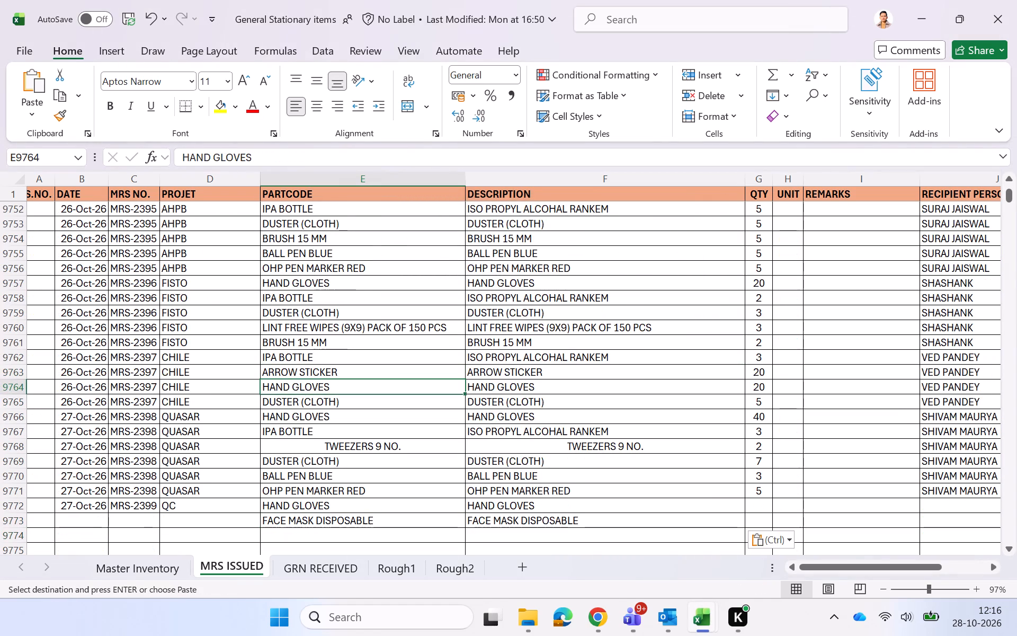
{"action": "key", "text": "Down"}
{"action": "key", "text": "shift+Right"}
{"action": "key", "text": "ctrl+c"}
{"action": "key", "text": "ctrl+Down"}
{"action": "key", "text": "ctrl+Down"}
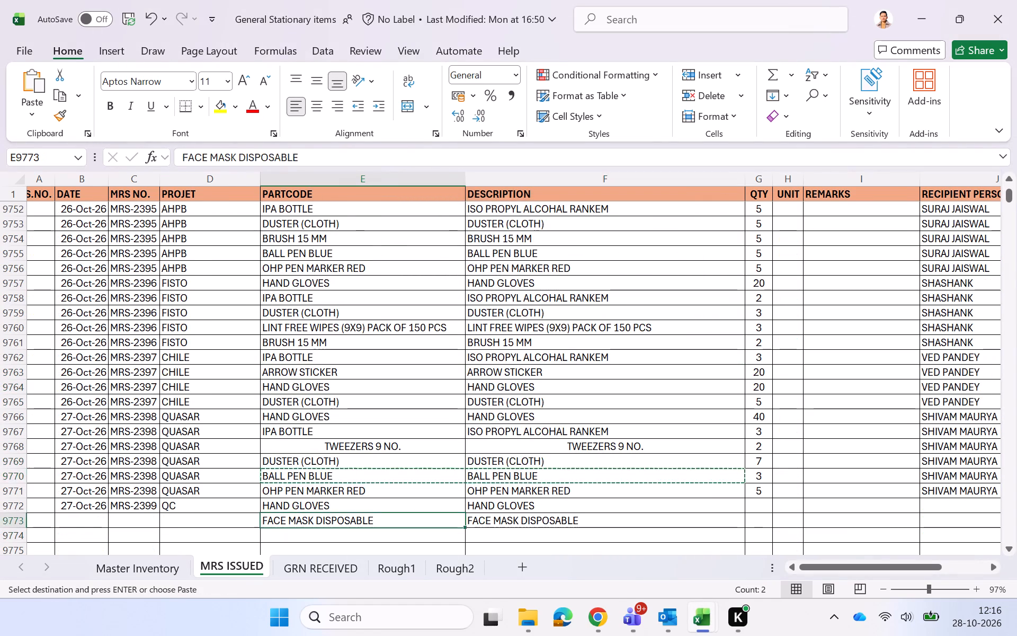
{"action": "key", "text": "ctrl+v"}
{"action": "key", "text": "ctrl+z"}
{"action": "key", "text": "ctrl+Up"}
{"action": "key", "text": "Down"}
{"action": "key", "text": "ctrl+v"}
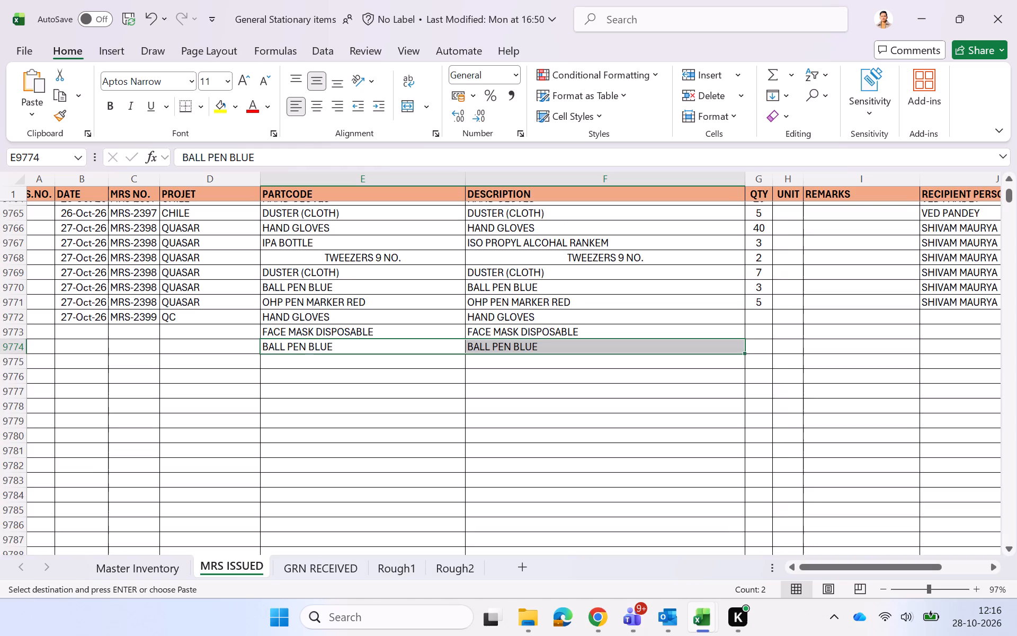
Find NOTE and copy the SPIRAL NOTE BOOK (SMALL) partcode and description from row 35 into row 9775.
{"action": "key", "text": "Down"}
{"action": "key", "text": "Up"}
{"action": "key", "text": "Up"}
{"action": "key", "text": "Up"}
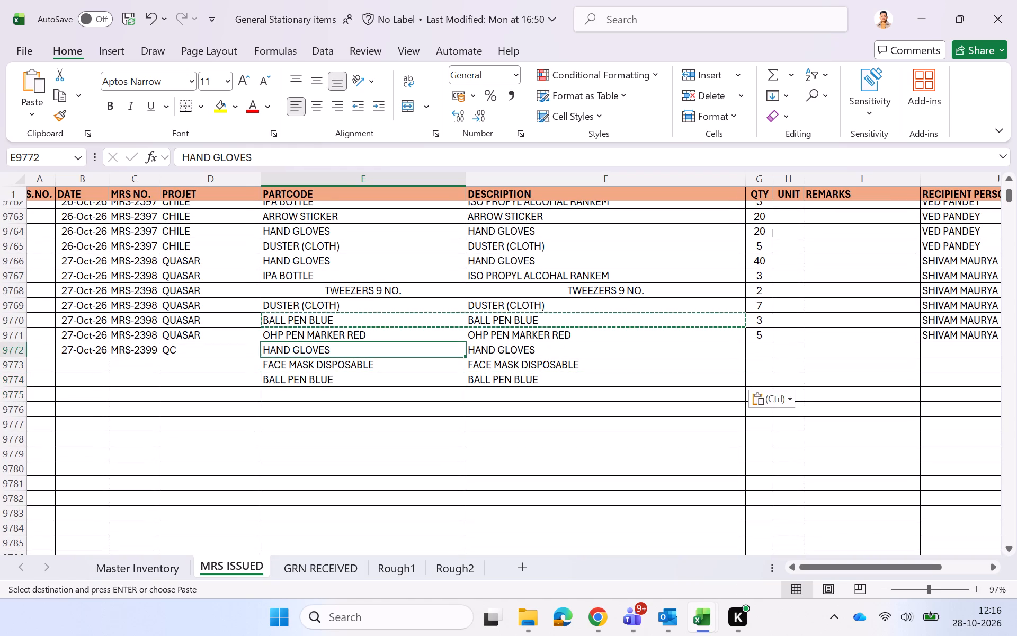
{"action": "left_click", "coordinate": [485, 467]}
{"action": "key", "text": "ctrl+f"}
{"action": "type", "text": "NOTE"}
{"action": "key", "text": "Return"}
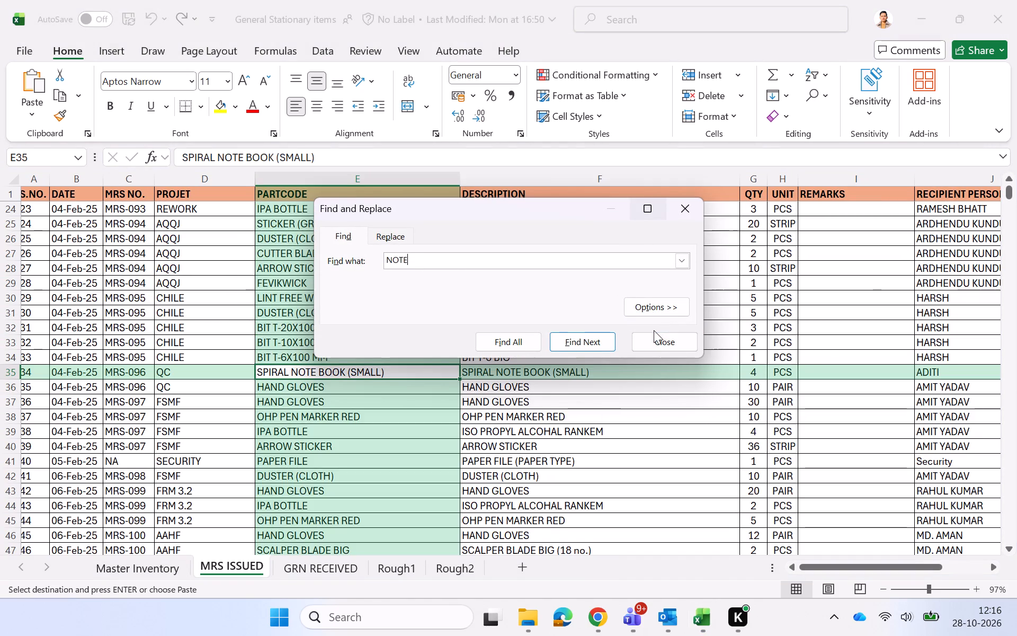
{"action": "left_click", "coordinate": [654, 330]}
{"action": "left_click", "coordinate": [644, 342]}
{"action": "key", "text": "Left"}
{"action": "key", "text": "Right"}
{"action": "key", "text": "shift+Right"}
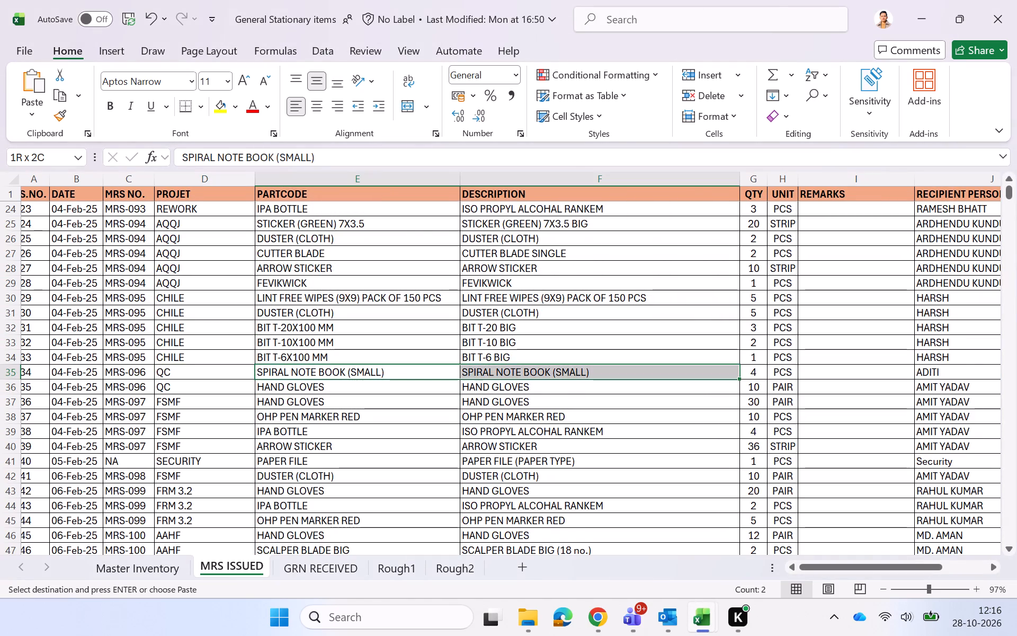
{"action": "key", "text": "ctrl+c"}
{"action": "key", "text": "ctrl+Down"}
{"action": "key", "text": "Down"}
{"action": "key", "text": "ctrl+v"}
Enter the quantities 10, 20, 5 and 5 for the MRS-2399 items in rows 9772 to 9775.
{"action": "key", "text": "ctrl+Right"}
{"action": "key", "text": "Right"}
{"action": "key", "text": "Up"}
{"action": "key", "text": "Up"}
{"action": "key", "text": "Up"}
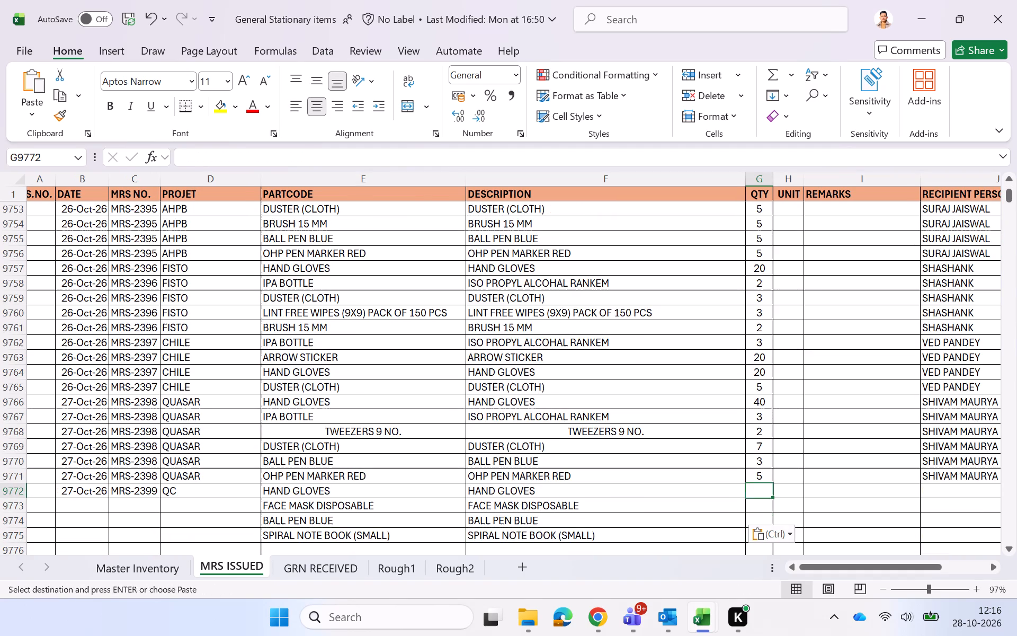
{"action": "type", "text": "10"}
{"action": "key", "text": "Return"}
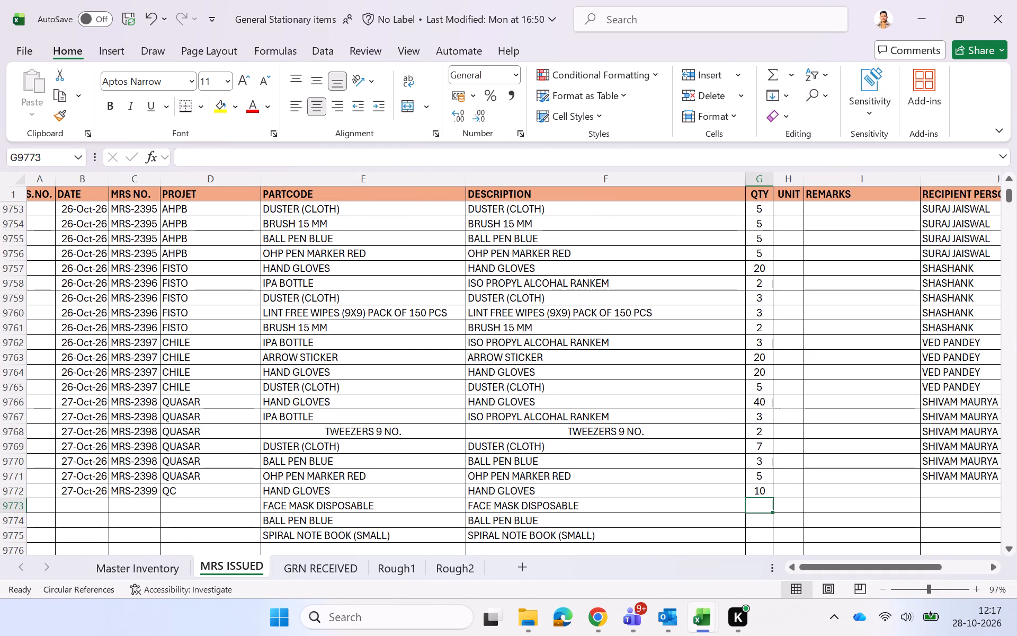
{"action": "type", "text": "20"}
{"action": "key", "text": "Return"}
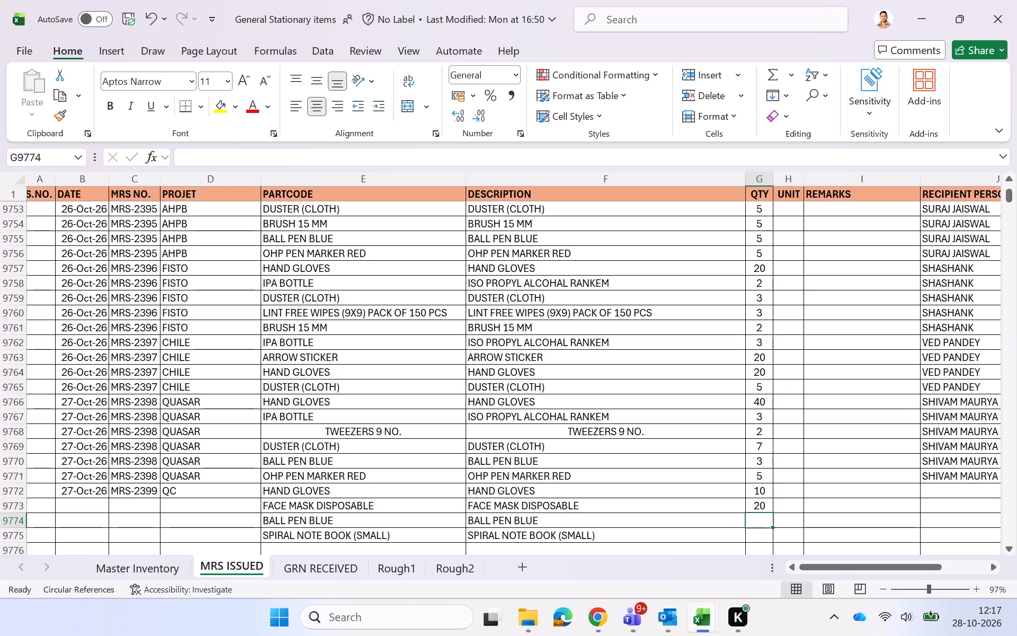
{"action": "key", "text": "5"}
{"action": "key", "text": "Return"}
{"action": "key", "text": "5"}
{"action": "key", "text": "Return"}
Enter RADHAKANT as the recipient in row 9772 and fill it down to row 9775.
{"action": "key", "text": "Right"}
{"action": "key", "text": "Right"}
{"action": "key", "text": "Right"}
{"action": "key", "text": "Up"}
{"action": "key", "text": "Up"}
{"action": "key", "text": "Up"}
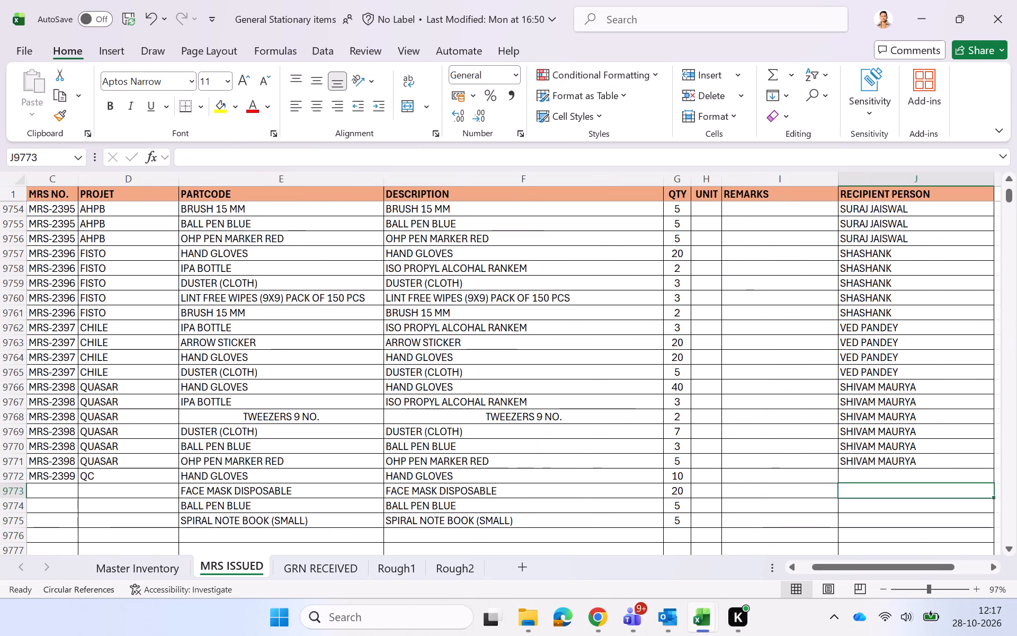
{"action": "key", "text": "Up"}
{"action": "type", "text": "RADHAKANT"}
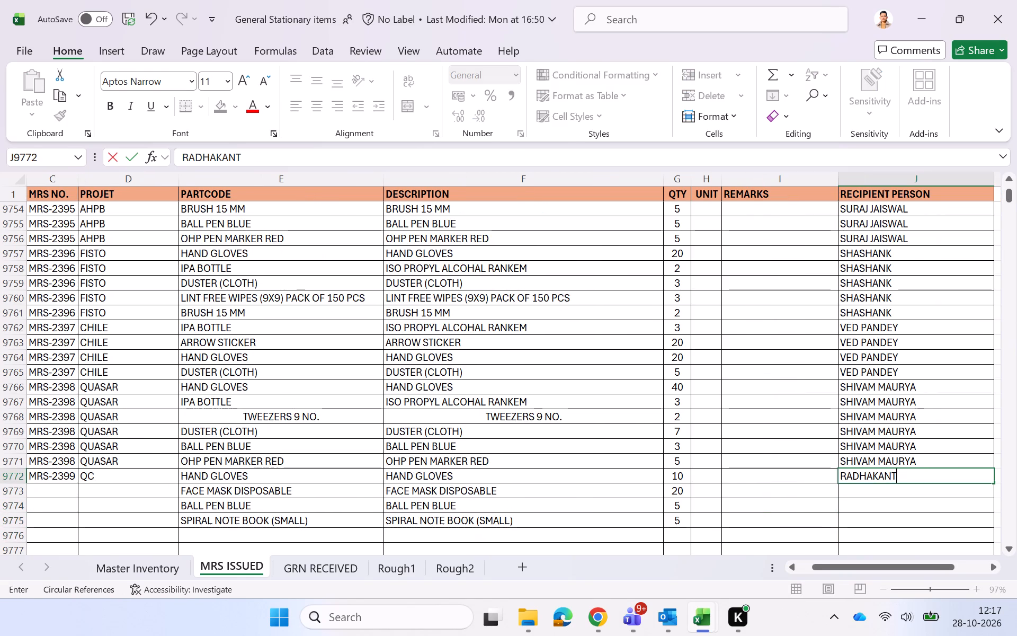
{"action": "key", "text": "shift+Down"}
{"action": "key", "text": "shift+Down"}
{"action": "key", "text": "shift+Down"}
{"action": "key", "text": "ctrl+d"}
Fill the date, MRS number and project from row 9772 down to row 9775.
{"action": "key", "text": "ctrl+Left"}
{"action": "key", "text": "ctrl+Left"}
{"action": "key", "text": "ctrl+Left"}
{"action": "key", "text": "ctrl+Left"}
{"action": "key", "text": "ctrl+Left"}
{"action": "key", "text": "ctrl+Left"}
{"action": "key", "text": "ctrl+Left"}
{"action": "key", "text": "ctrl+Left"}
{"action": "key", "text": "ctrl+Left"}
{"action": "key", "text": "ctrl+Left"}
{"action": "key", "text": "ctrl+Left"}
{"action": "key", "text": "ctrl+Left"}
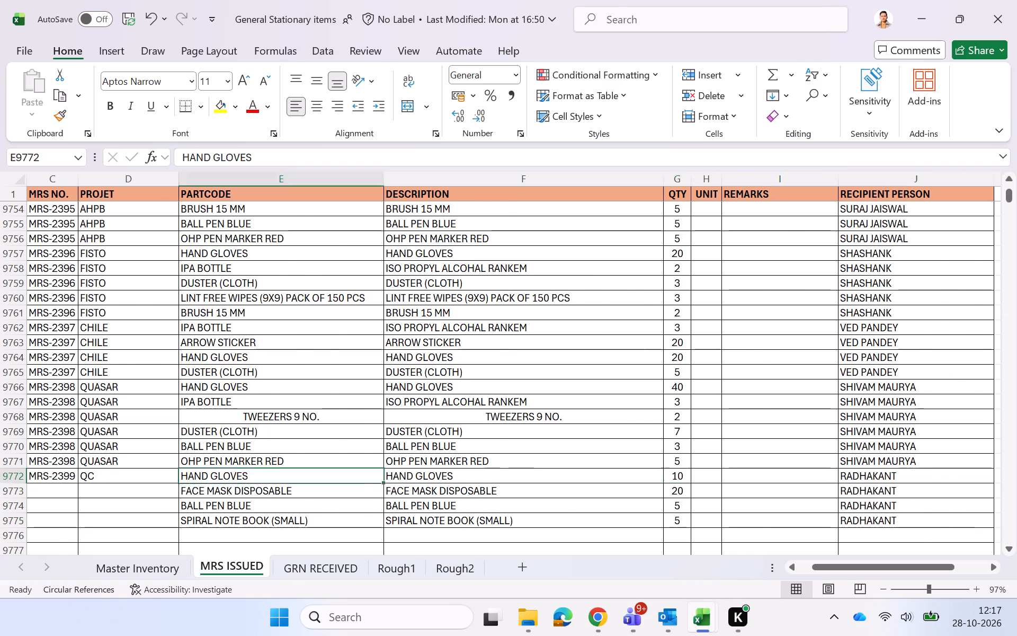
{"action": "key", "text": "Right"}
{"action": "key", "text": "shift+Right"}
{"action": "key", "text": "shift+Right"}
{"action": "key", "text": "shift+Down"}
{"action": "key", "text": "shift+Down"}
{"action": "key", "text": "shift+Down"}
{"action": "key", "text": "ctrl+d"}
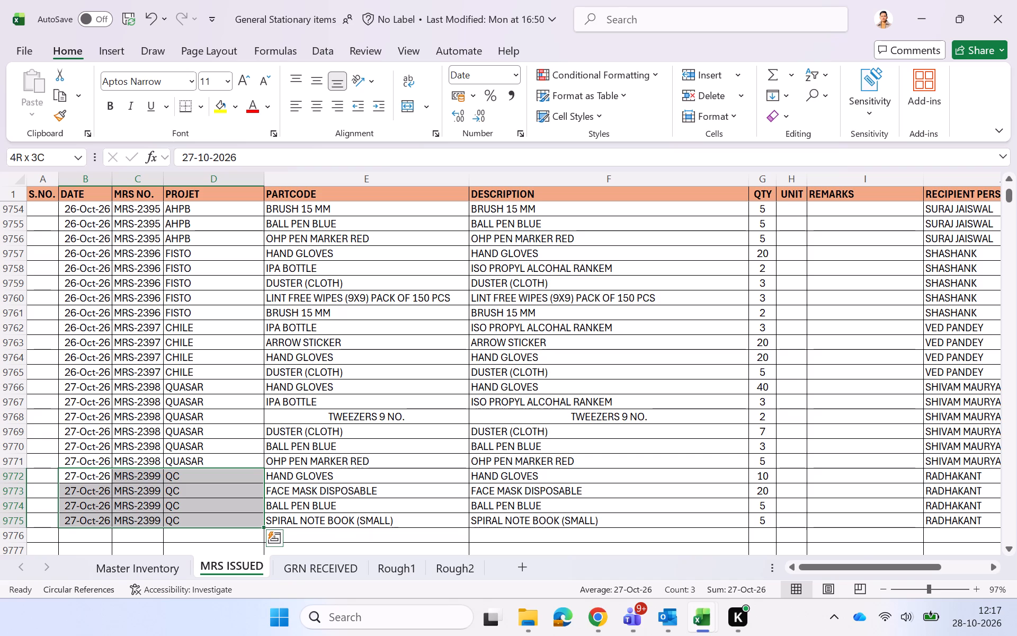
Start the next requisition in row 9776 with date 27-Oct-26, MRS-2400 and project AAHF.
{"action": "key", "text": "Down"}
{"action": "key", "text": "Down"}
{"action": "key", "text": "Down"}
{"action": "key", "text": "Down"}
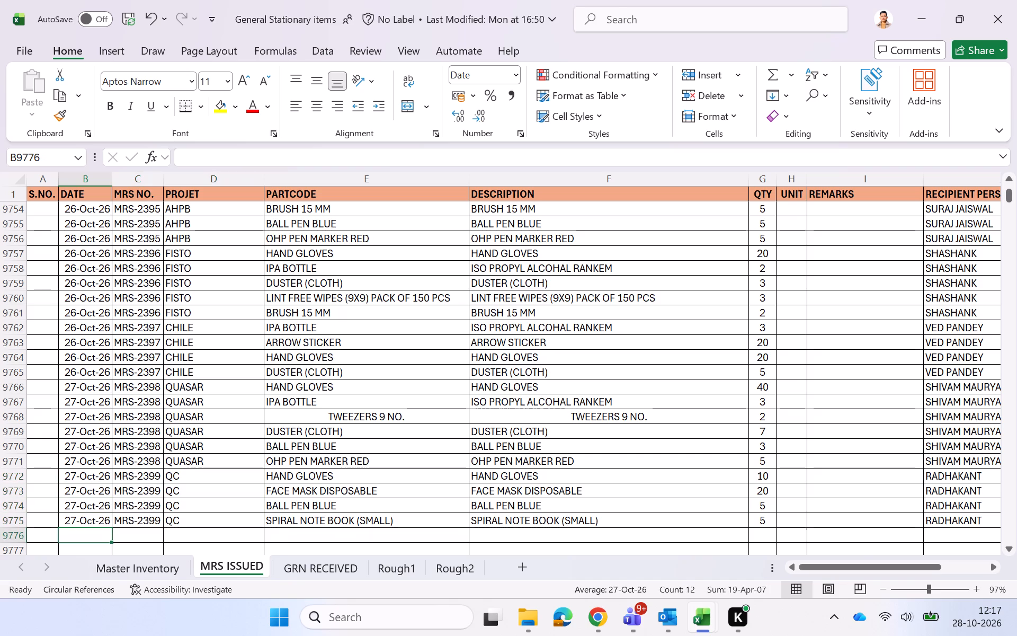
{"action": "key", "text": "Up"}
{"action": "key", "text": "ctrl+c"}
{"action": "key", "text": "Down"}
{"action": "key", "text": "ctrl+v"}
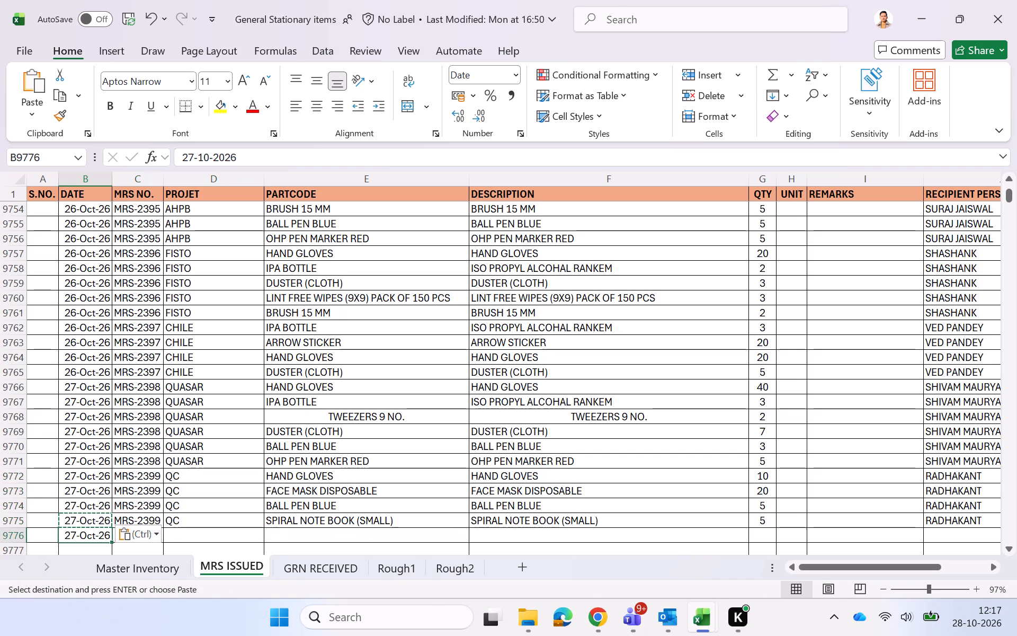
{"action": "scroll", "coordinate": [320, 385], "scroll_direction": "down", "scroll_amount": 1}
{"action": "left_click", "coordinate": [139, 381]}
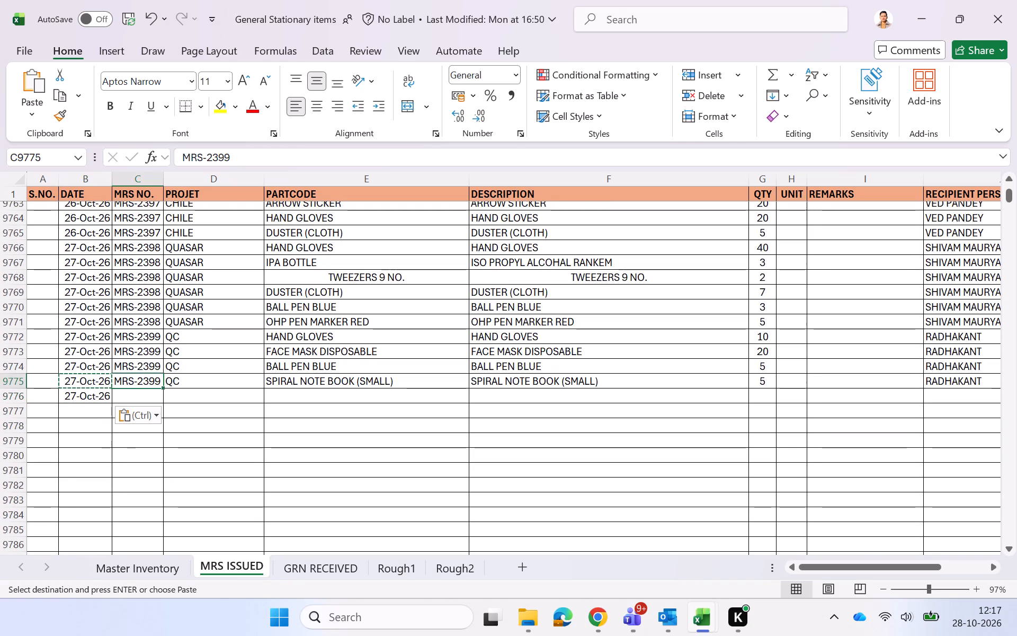
{"action": "double_click", "coordinate": [165, 388]}
{"action": "left_click", "coordinate": [197, 395]}
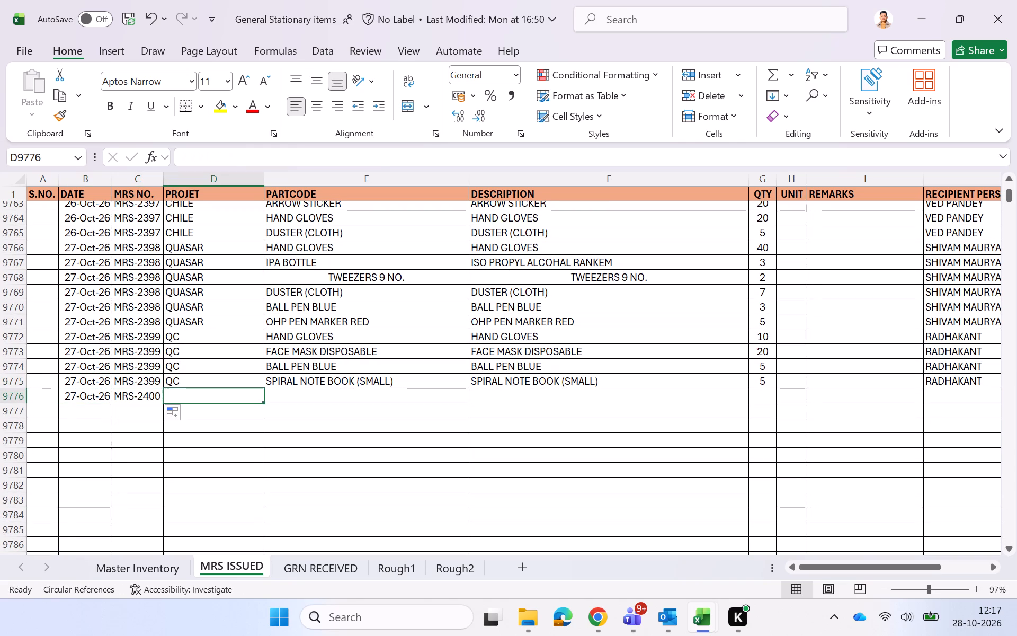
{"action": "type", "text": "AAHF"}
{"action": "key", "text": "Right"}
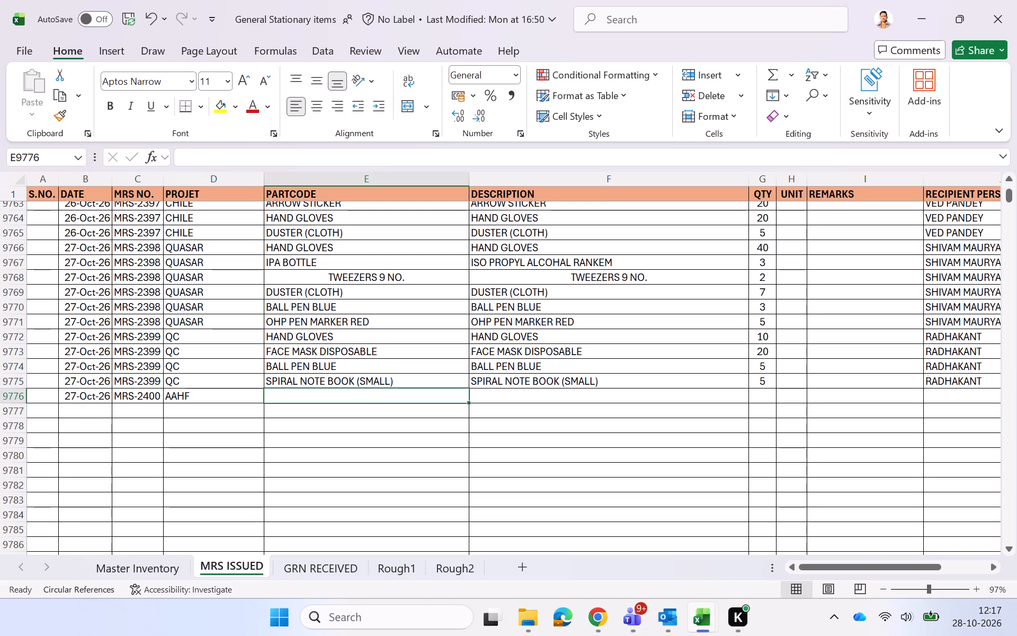
Copy the BIT T-20X100 MM partcode and its description from row 9634 into row 9776.
{"action": "scroll", "coordinate": [197, 395], "scroll_direction": "up", "scroll_amount": 3}
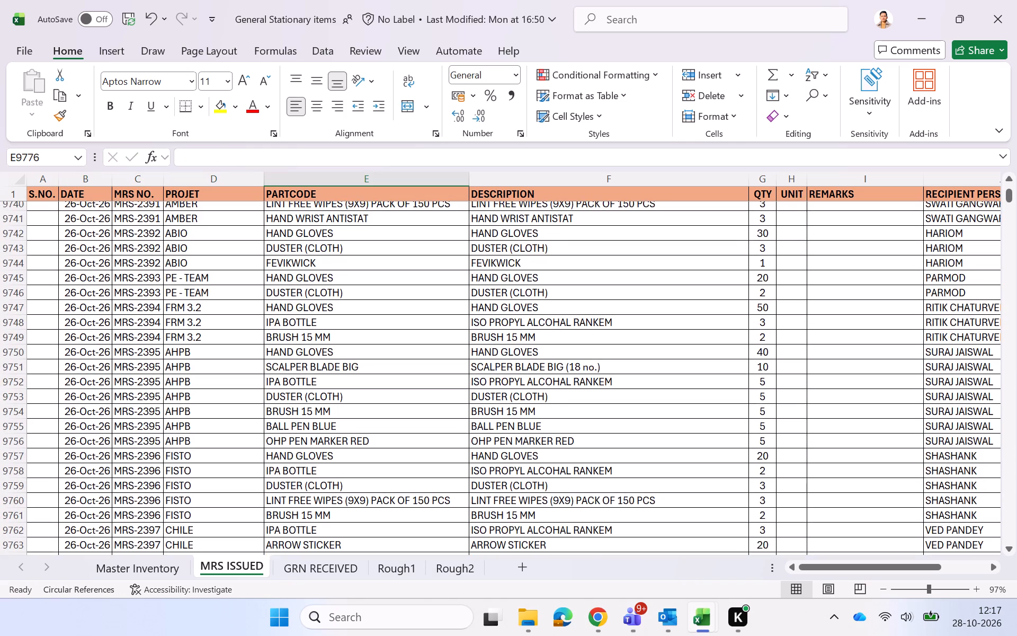
{"action": "scroll", "coordinate": [362, 322], "scroll_direction": "up", "scroll_amount": 12}
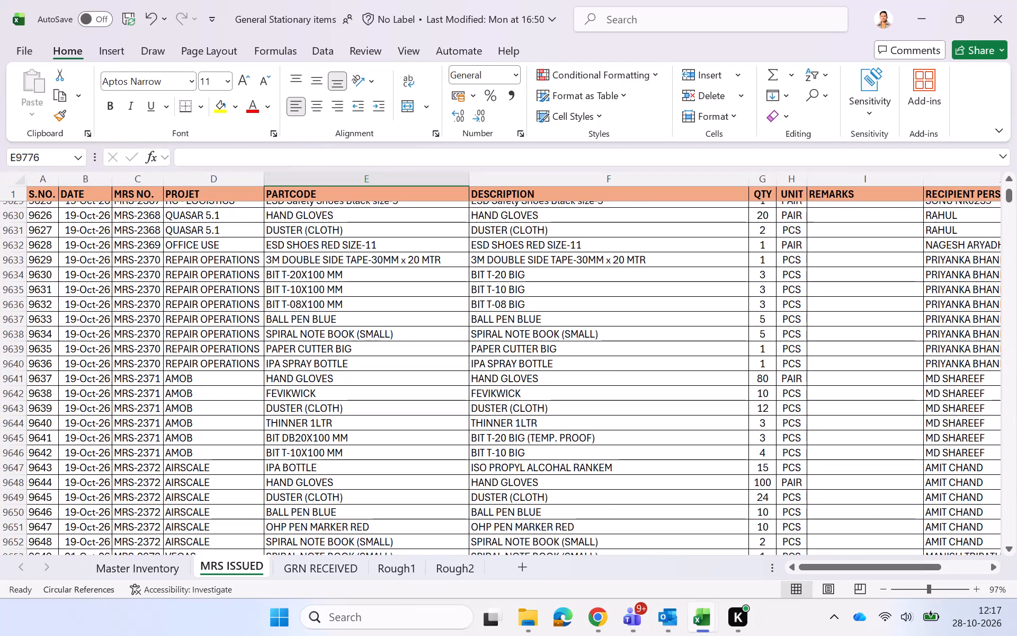
{"action": "left_click", "coordinate": [347, 289]}
{"action": "key", "text": "Up"}
{"action": "key", "text": "shift+Right"}
{"action": "key", "text": "ctrl+c"}
{"action": "key", "text": "ctrl+Down"}
{"action": "key", "text": "Down"}
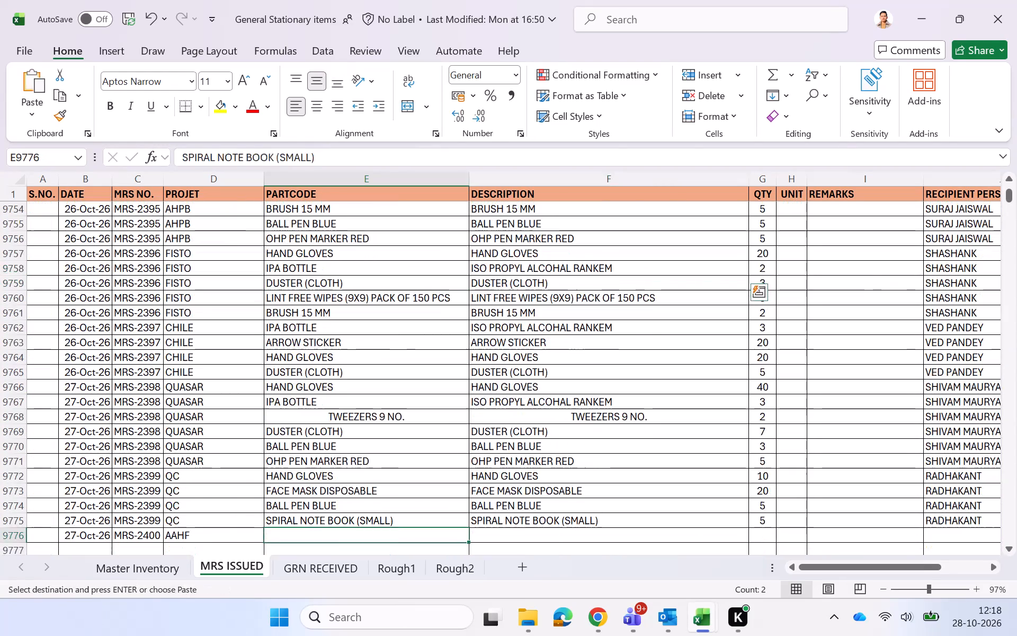
{"action": "key", "text": "ctrl+v"}
Copy the BALL PEN BLUE partcode and description from row 9770 into row 9777.
{"action": "key", "text": "Down"}
{"action": "key", "text": "Up"}
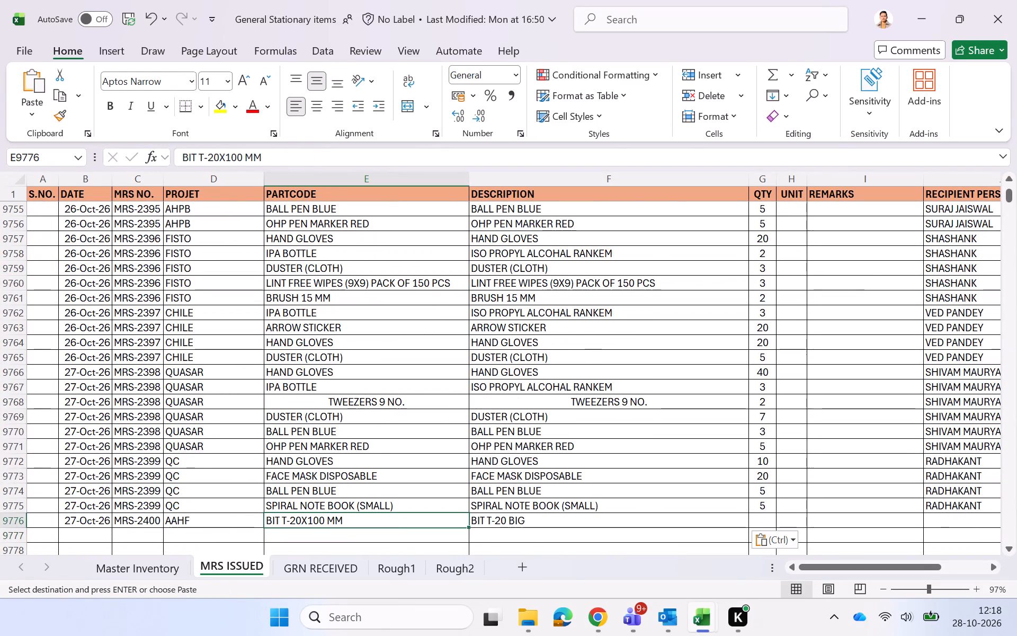
{"action": "key", "text": "Up"}
{"action": "key", "text": "Up"}
{"action": "key", "text": "Up"}
{"action": "key", "text": "Up"}
{"action": "key", "text": "Up"}
{"action": "key", "text": "Up"}
{"action": "key", "text": "shift+Right"}
{"action": "key", "text": "ctrl+c"}
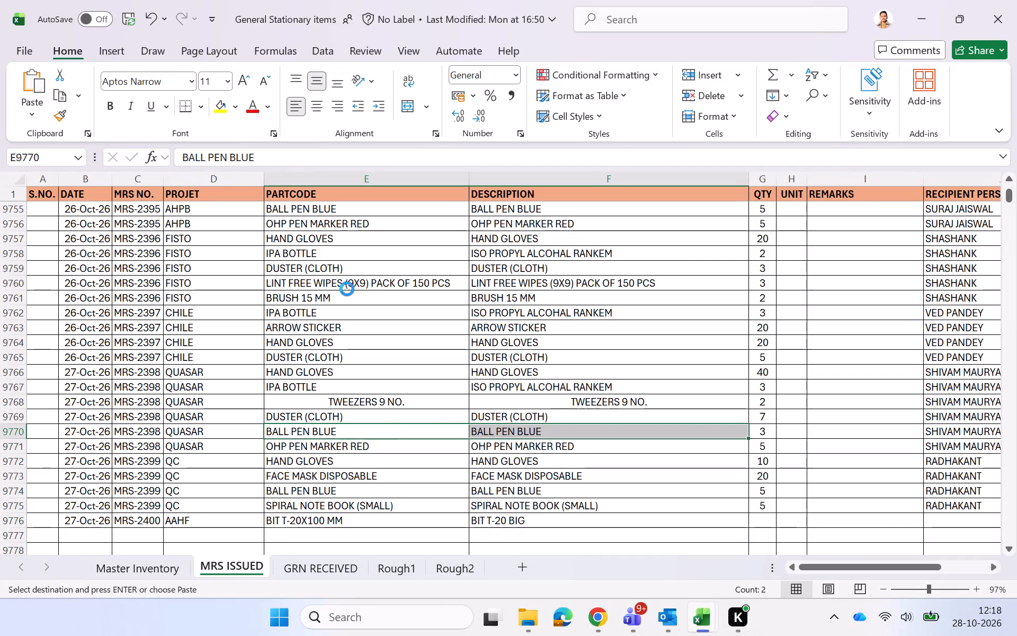
{"action": "key", "text": "ctrl+Down"}
{"action": "key", "text": "Down"}
{"action": "key", "text": "ctrl+v"}
Copy the OHP PEN MARKER RED partcode and description from row 9771 into row 9778.
{"action": "key", "text": "Down"}
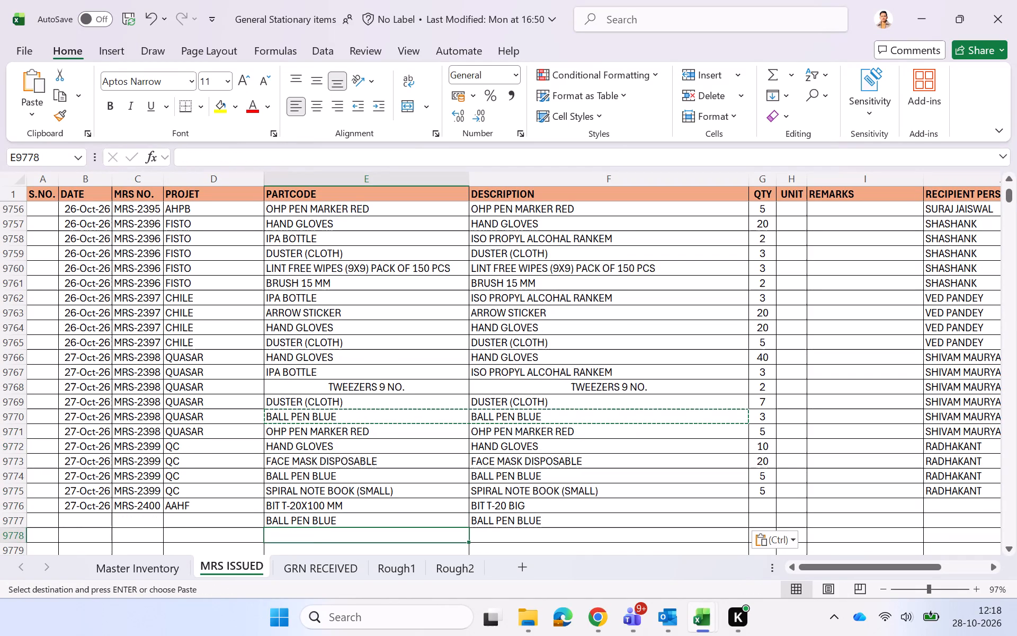
{"action": "key", "text": "Up"}
{"action": "key", "text": "Up"}
{"action": "key", "text": "Up"}
{"action": "key", "text": "Up"}
{"action": "key", "text": "Up"}
{"action": "key", "text": "Up"}
{"action": "key", "text": "Up"}
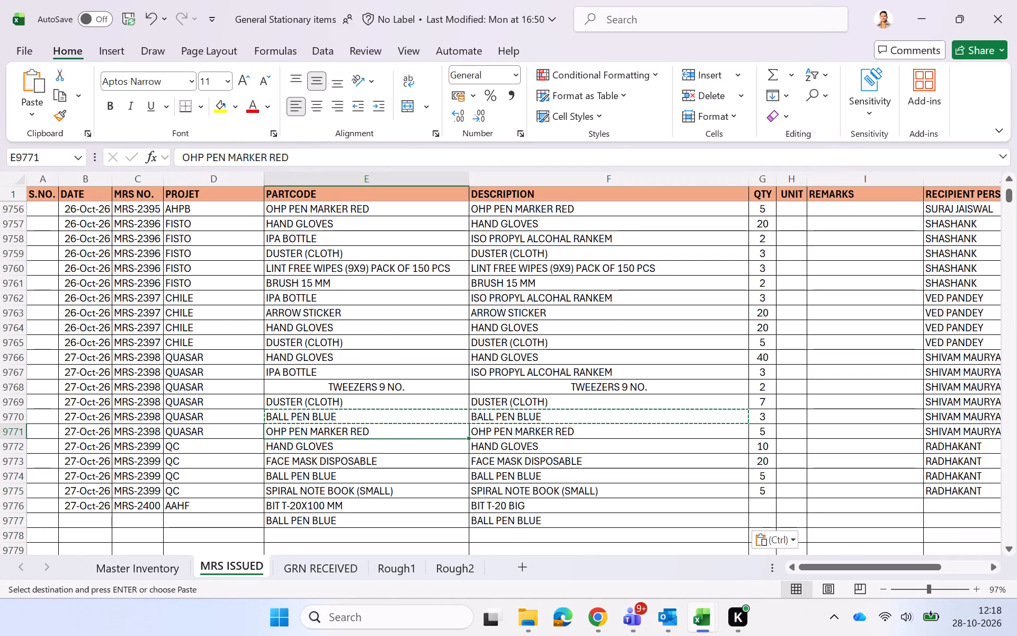
{"action": "key", "text": "shift+Right"}
{"action": "key", "text": "ctrl+c"}
{"action": "key", "text": "ctrl+Down"}
{"action": "key", "text": "Down"}
{"action": "key", "text": "ctrl+v"}
Copy the FEVIKWICK partcode and description from row 9744 into row 9779.
{"action": "key", "text": "Down"}
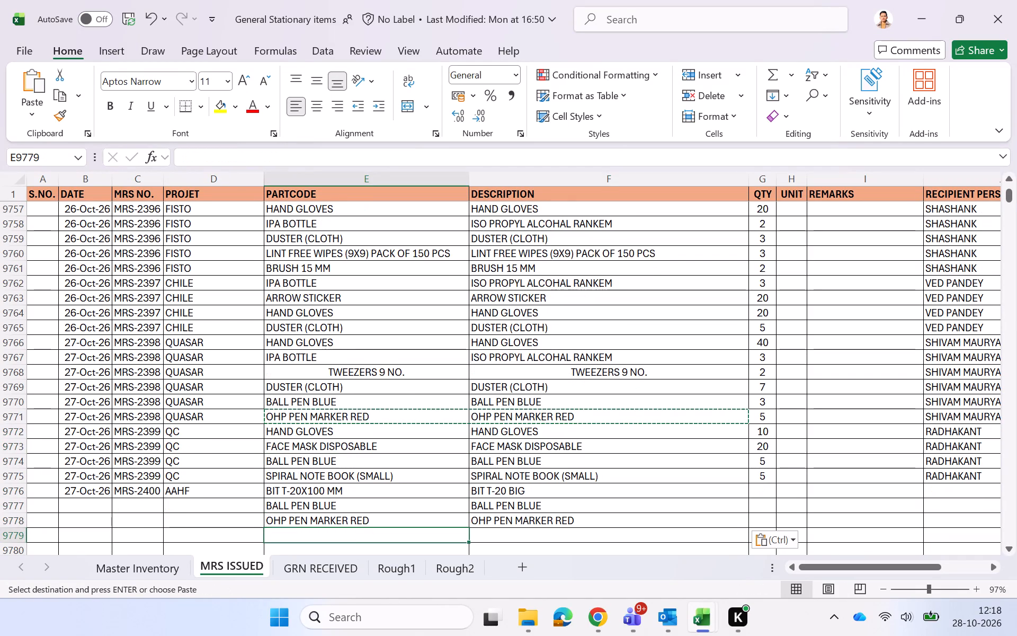
{"action": "key", "text": "Up"}
{"action": "key", "text": "Up"}
{"action": "left_click", "coordinate": [347, 289]}
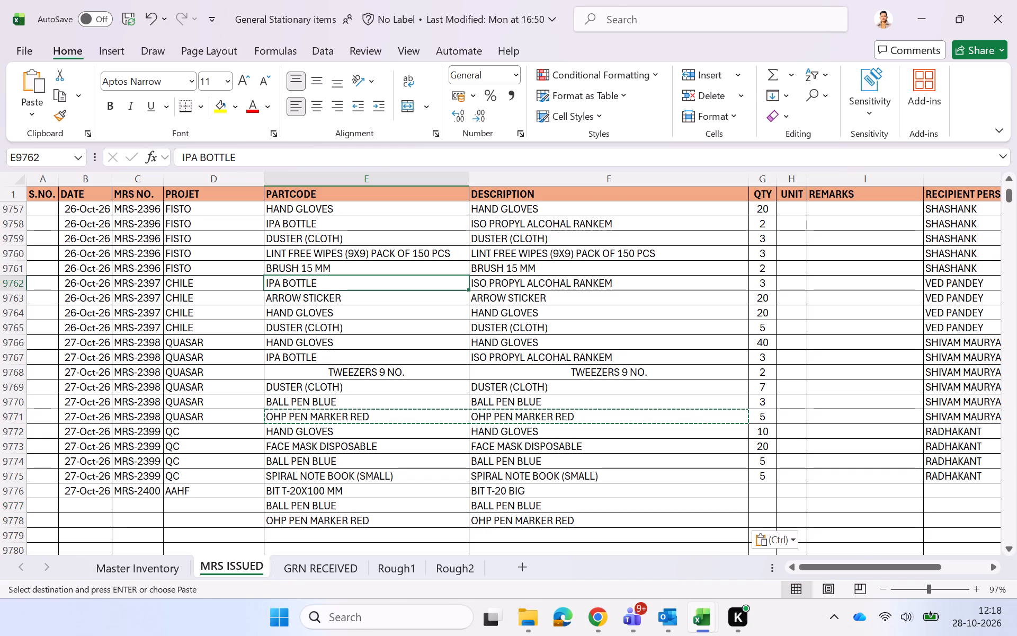
{"action": "scroll", "coordinate": [347, 289], "scroll_direction": "up", "scroll_amount": 2}
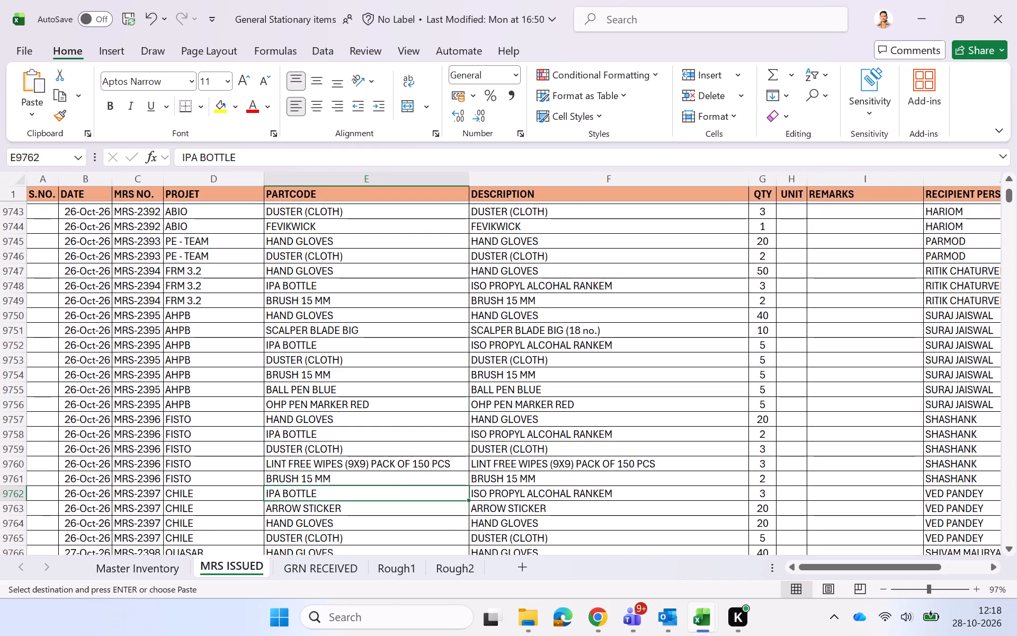
{"action": "double_click", "coordinate": [383, 227]}
{"action": "key", "text": "shift+Right"}
{"action": "key", "text": "Return"}
{"action": "key", "text": "Up"}
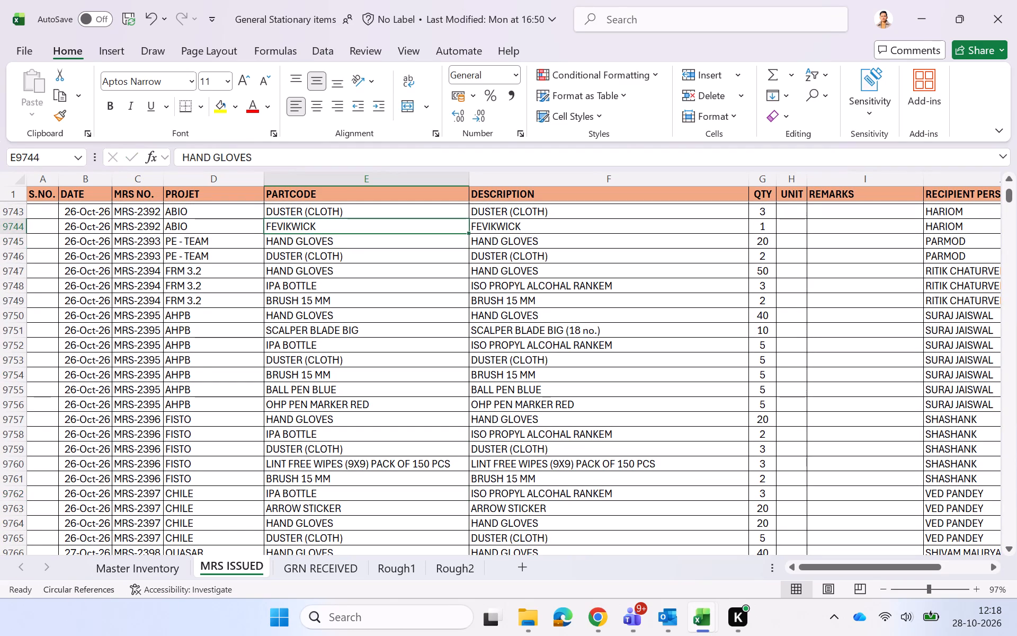
{"action": "key", "text": "shift+Right"}
{"action": "key", "text": "ctrl+c"}
{"action": "key", "text": "ctrl+Down"}
{"action": "key", "text": "Down"}
{"action": "key", "text": "ctrl+v"}
Copy the SPIRAL NOTE BOOK (SMALL) partcode and description from row 9775 into row 9780.
{"action": "key", "text": "Down"}
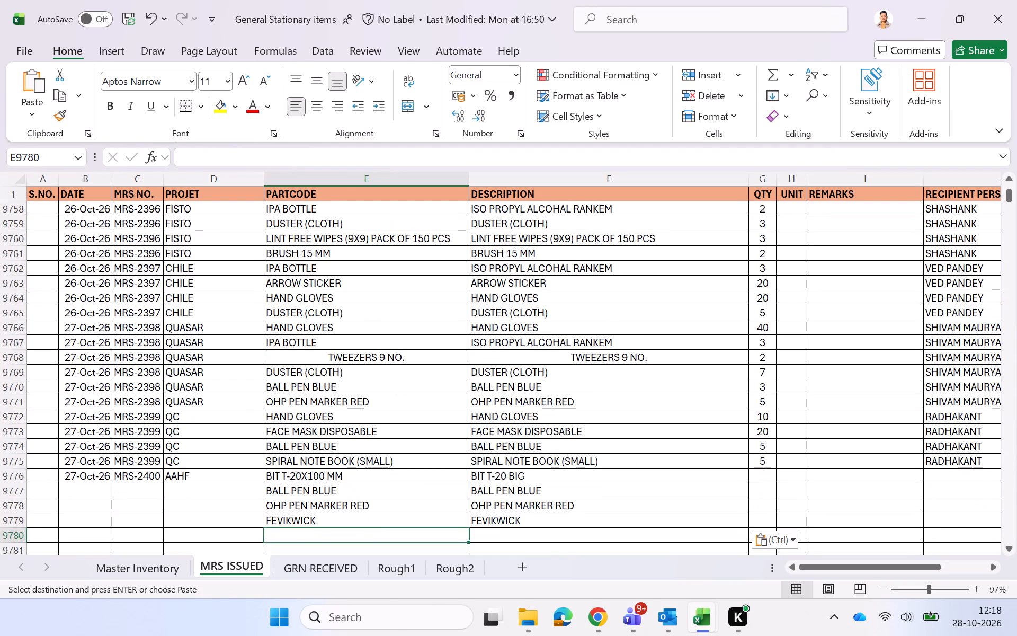
{"action": "key", "text": "Up"}
{"action": "key", "text": "Up"}
{"action": "key", "text": "Up"}
{"action": "key", "text": "Up"}
{"action": "key", "text": "Up"}
{"action": "key", "text": "Up"}
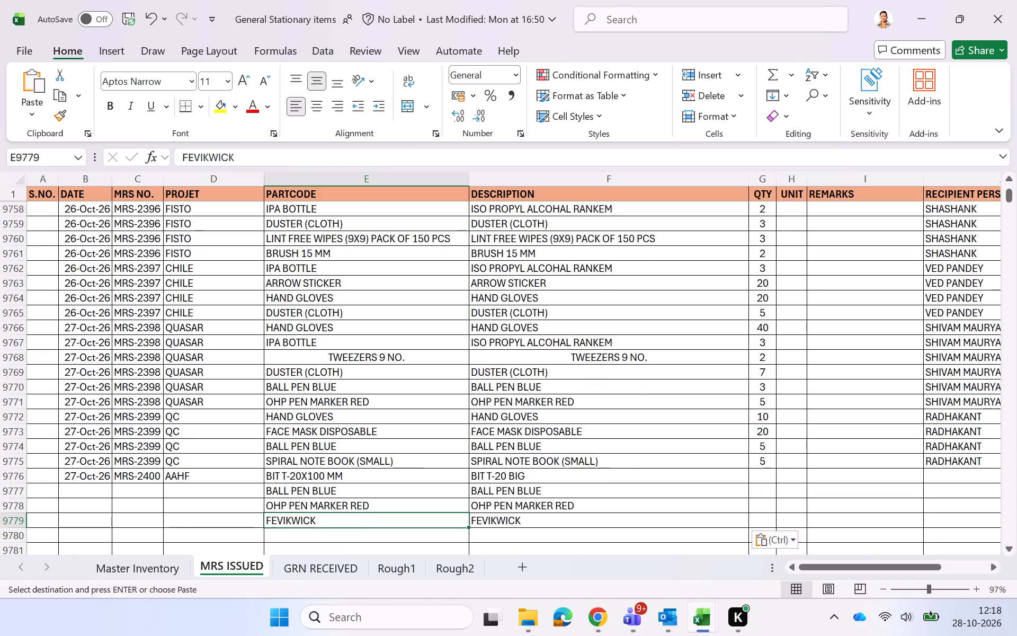
{"action": "key", "text": "Down"}
{"action": "key", "text": "shift+Right"}
{"action": "key", "text": "ctrl+c"}
{"action": "key", "text": "ctrl+Down"}
{"action": "key", "text": "Down"}
{"action": "key", "text": "ctrl+v"}
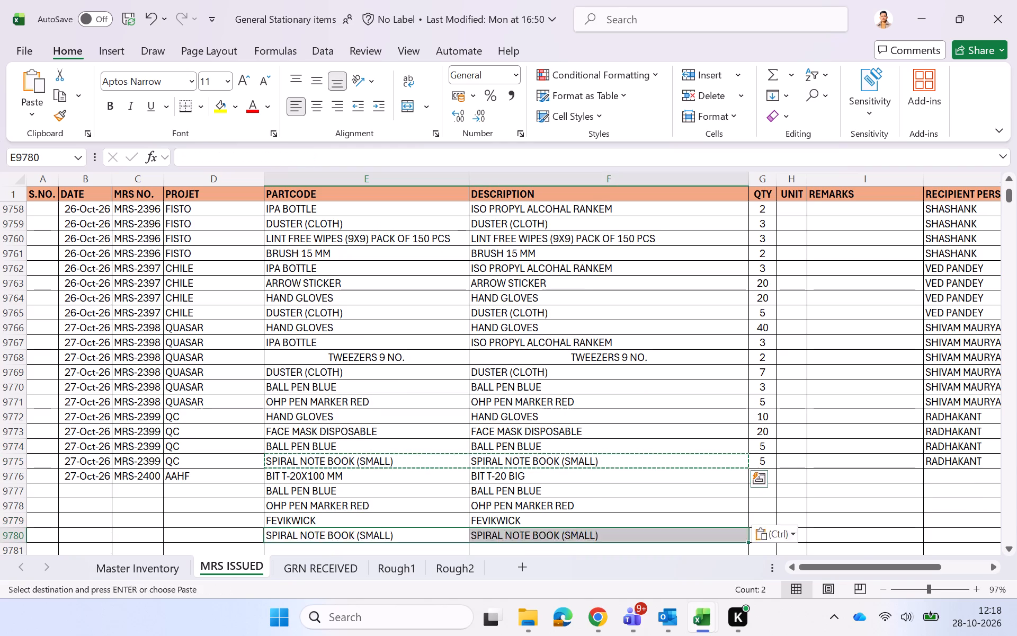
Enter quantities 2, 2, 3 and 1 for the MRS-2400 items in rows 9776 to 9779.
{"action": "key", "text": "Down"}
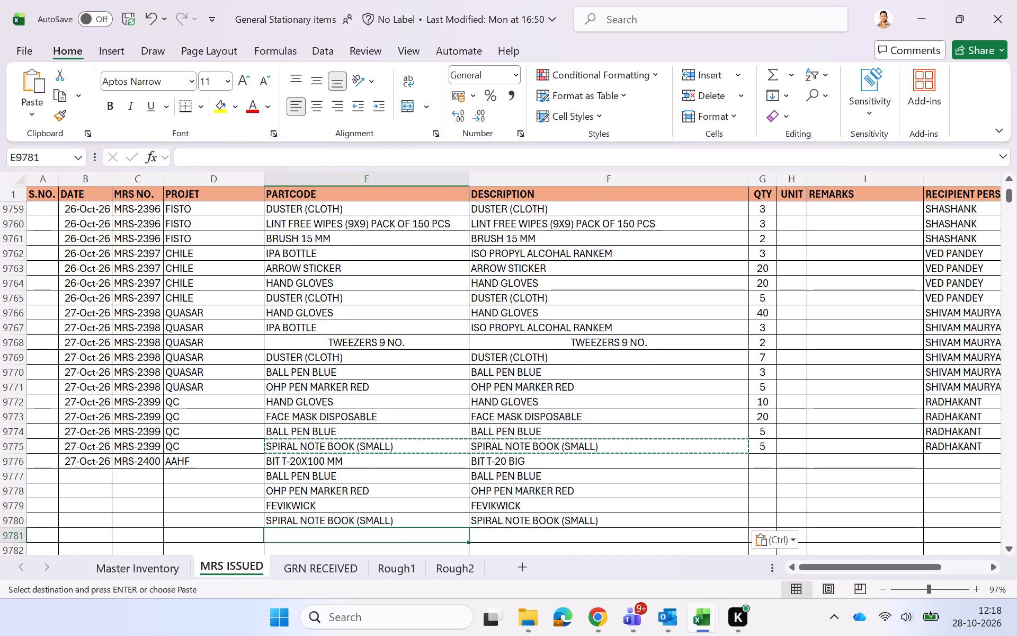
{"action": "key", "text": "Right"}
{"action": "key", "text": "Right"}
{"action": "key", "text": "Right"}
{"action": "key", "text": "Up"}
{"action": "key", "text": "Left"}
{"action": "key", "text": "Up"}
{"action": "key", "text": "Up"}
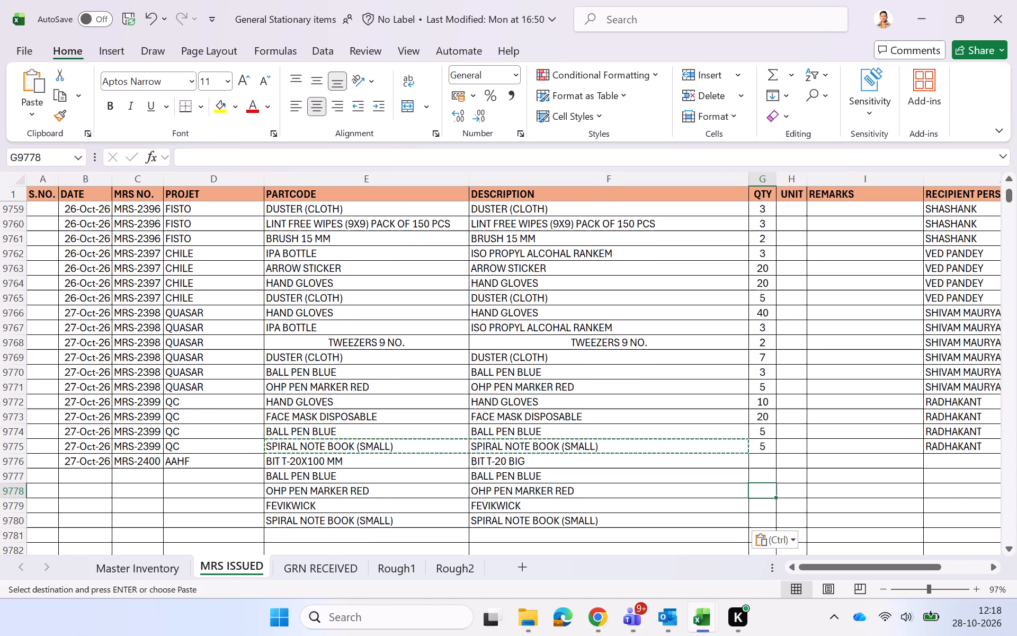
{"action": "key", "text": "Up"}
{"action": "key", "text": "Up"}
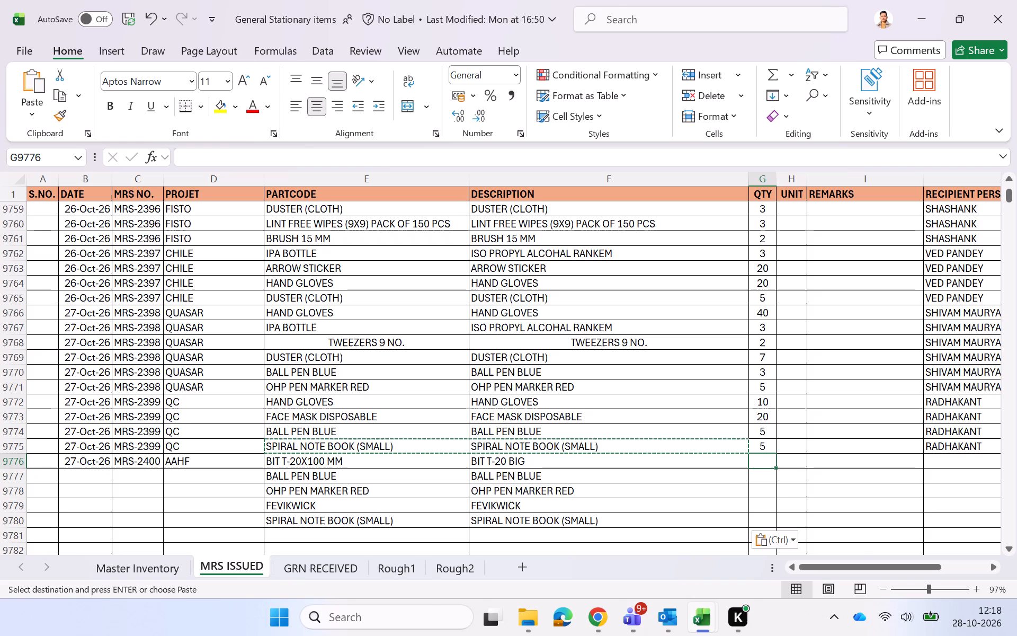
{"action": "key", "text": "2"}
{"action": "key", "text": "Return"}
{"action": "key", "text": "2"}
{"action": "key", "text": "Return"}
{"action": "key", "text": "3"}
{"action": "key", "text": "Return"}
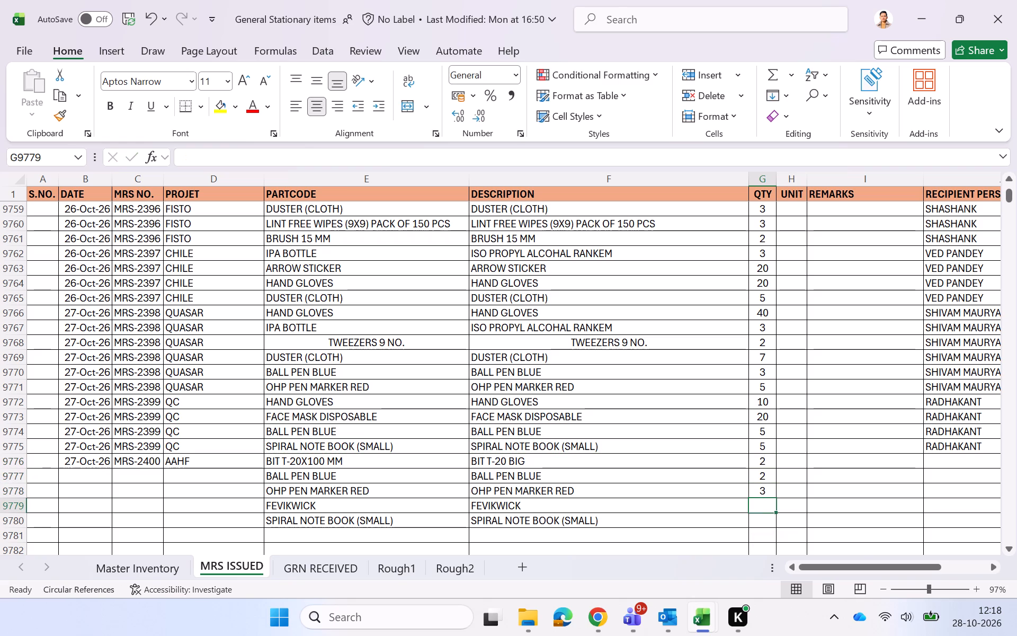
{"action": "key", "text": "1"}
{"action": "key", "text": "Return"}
Re-enter the MRS-2400 quantities from row 9776 to row 9780 as 2, 2, 3, 3 and 1.
{"action": "key", "text": "Up"}
{"action": "key", "text": "Up"}
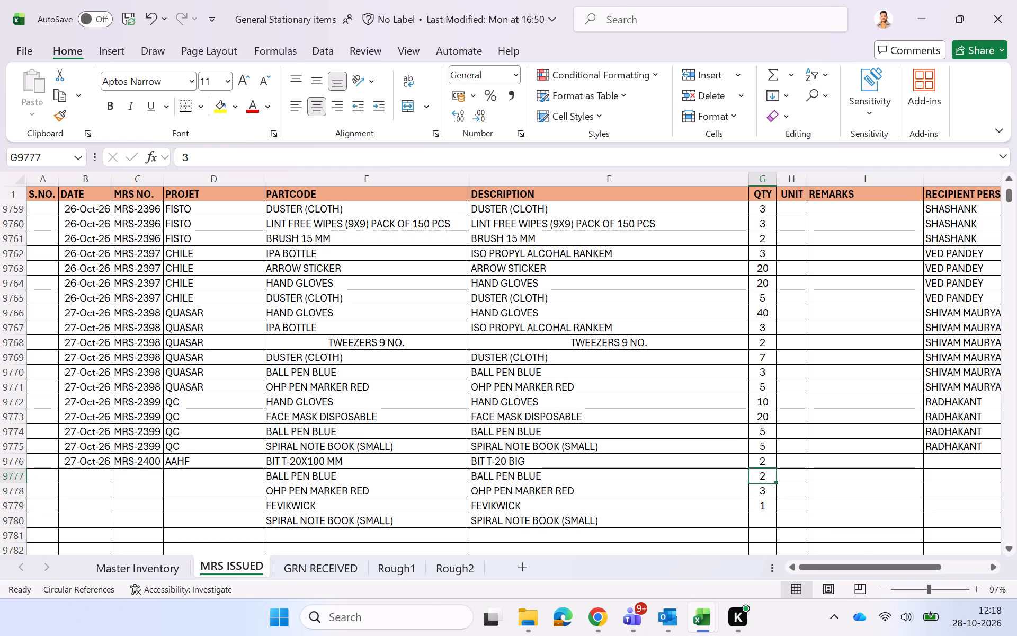
{"action": "key", "text": "Up"}
{"action": "key", "text": "Up"}
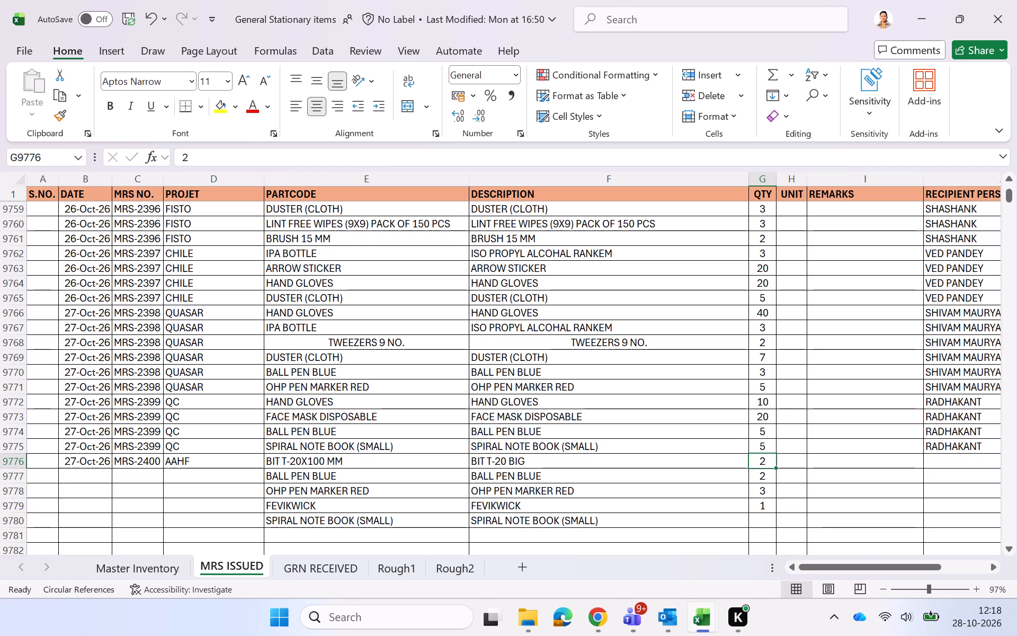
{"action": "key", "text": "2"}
{"action": "key", "text": "Return"}
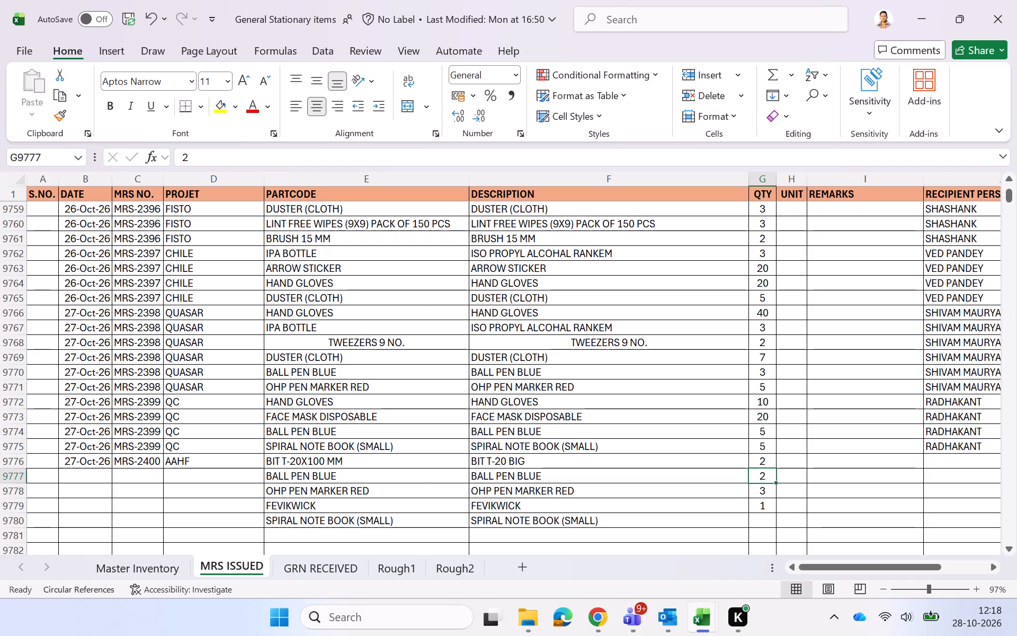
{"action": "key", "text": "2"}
{"action": "key", "text": "Return"}
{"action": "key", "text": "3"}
{"action": "key", "text": "Return"}
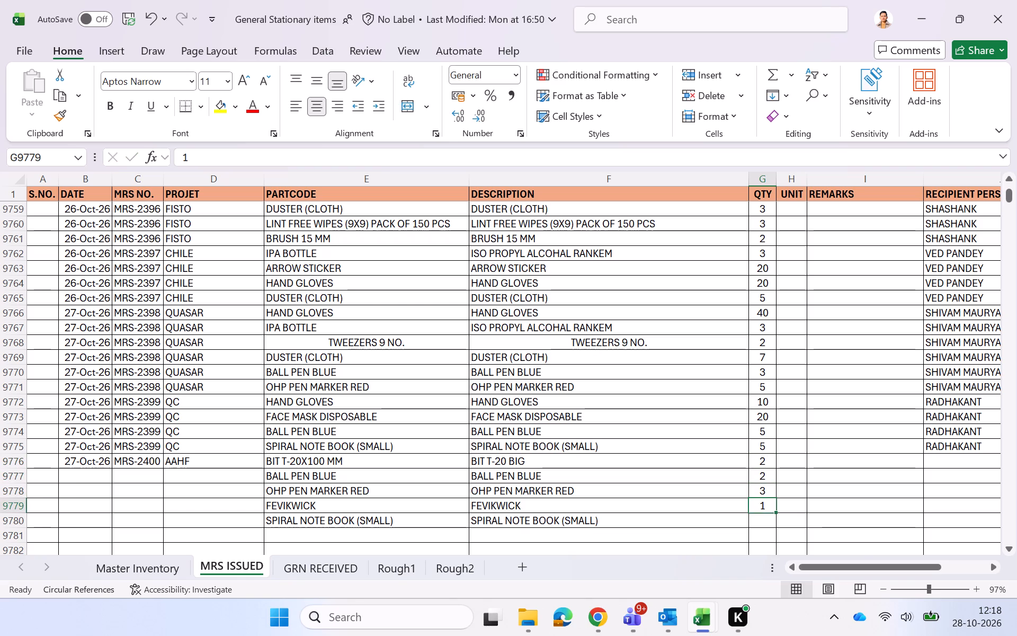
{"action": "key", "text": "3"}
{"action": "key", "text": "Return"}
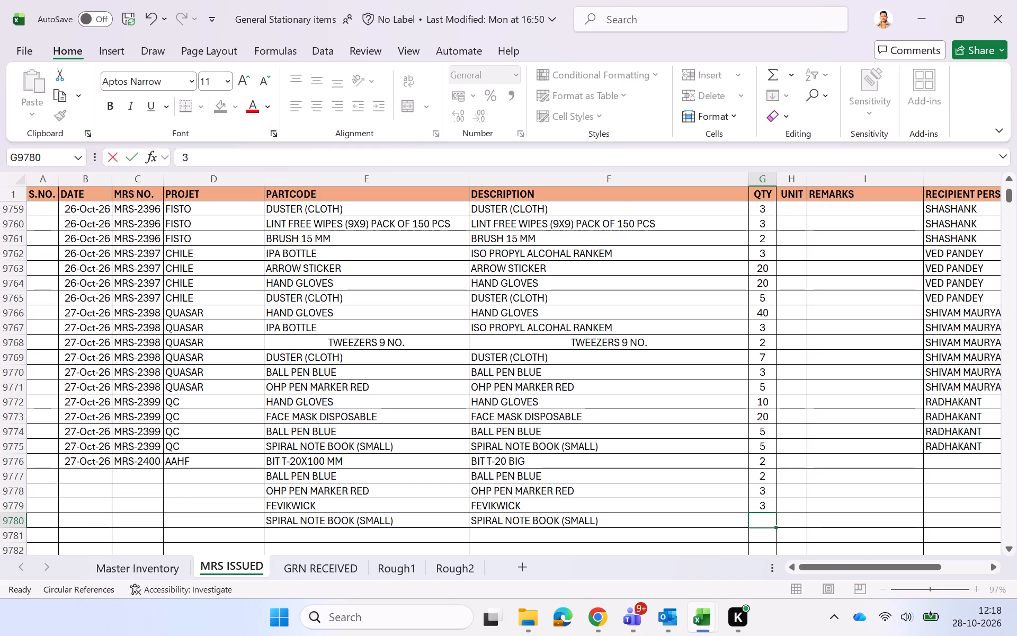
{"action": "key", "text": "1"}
{"action": "key", "text": "Return"}
Enter the recipient's name for the MRS-2400 item in row 9776 and fill it down to row 9780.
{"action": "key", "text": "Right"}
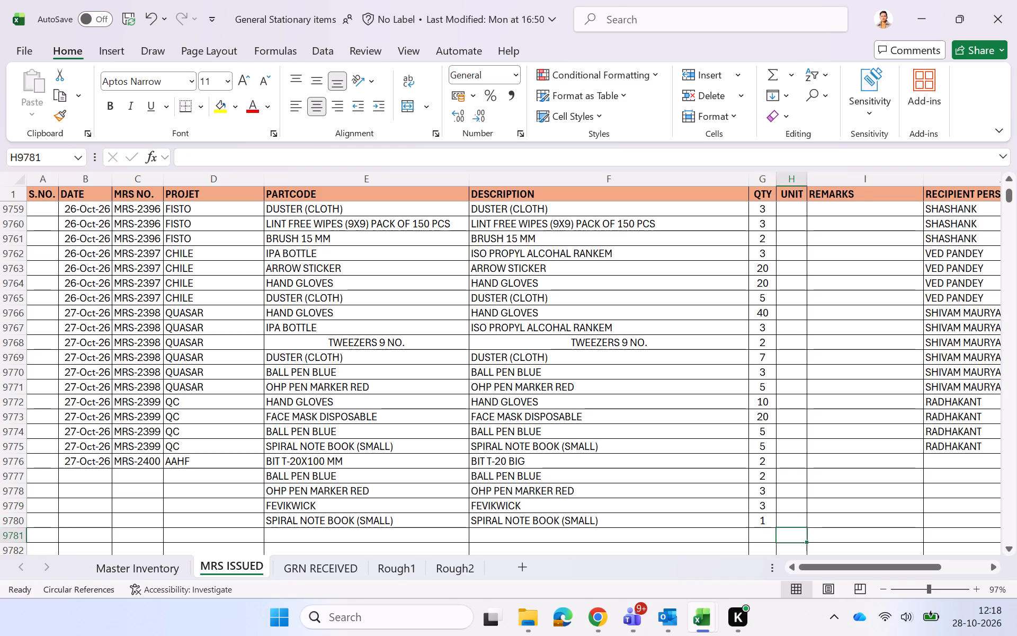
{"action": "key", "text": "Right"}
{"action": "key", "text": "Up"}
{"action": "key", "text": "Up"}
{"action": "key", "text": "Right"}
{"action": "key", "text": "Up"}
{"action": "key", "text": "Up"}
{"action": "key", "text": "Up"}
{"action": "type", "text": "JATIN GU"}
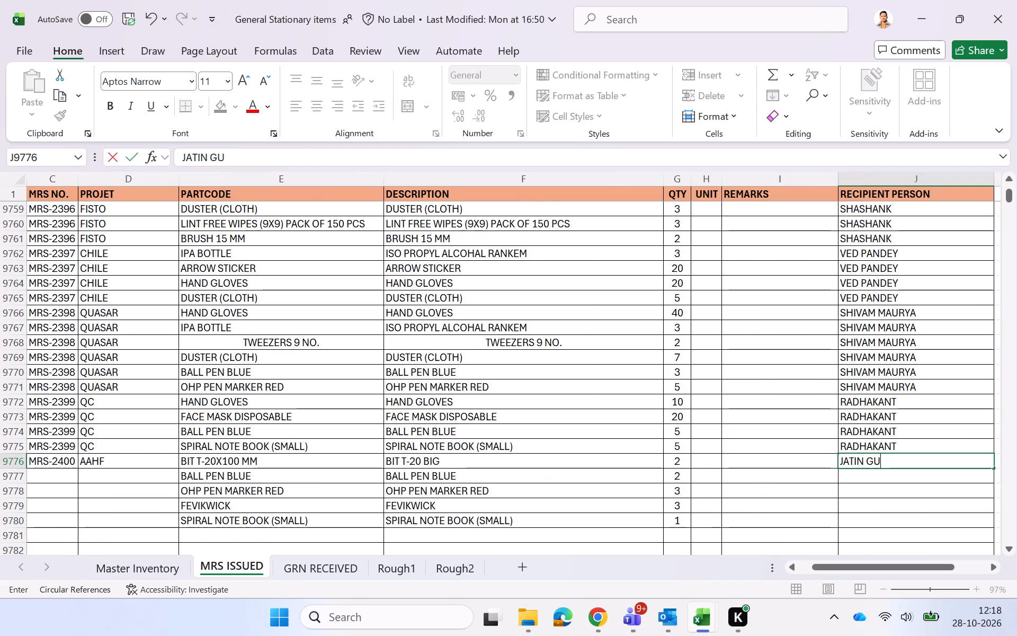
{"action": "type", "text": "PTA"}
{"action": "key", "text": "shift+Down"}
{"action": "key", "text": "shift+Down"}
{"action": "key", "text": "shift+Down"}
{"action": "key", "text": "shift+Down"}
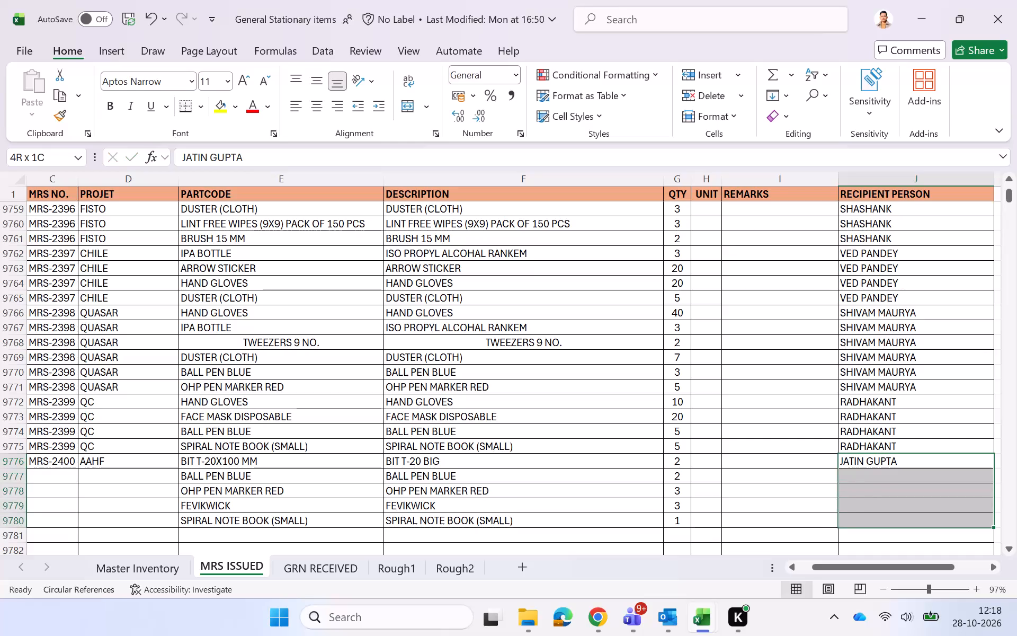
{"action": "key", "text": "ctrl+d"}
Fill the date, MRS number and project (27-Oct-26, MRS-2400, AAHF) from row 9776 down to row 9780.
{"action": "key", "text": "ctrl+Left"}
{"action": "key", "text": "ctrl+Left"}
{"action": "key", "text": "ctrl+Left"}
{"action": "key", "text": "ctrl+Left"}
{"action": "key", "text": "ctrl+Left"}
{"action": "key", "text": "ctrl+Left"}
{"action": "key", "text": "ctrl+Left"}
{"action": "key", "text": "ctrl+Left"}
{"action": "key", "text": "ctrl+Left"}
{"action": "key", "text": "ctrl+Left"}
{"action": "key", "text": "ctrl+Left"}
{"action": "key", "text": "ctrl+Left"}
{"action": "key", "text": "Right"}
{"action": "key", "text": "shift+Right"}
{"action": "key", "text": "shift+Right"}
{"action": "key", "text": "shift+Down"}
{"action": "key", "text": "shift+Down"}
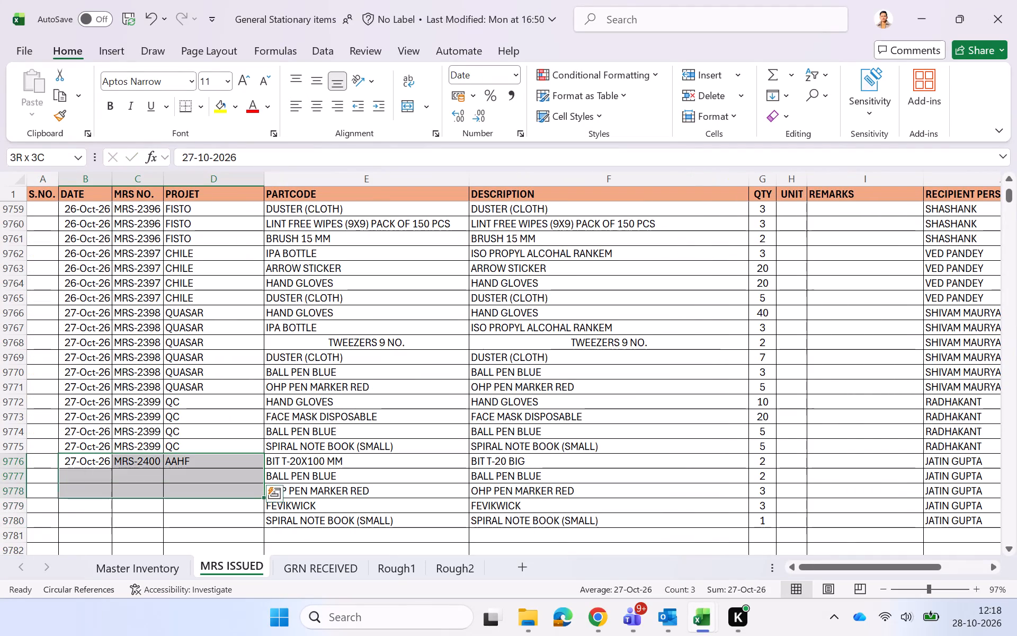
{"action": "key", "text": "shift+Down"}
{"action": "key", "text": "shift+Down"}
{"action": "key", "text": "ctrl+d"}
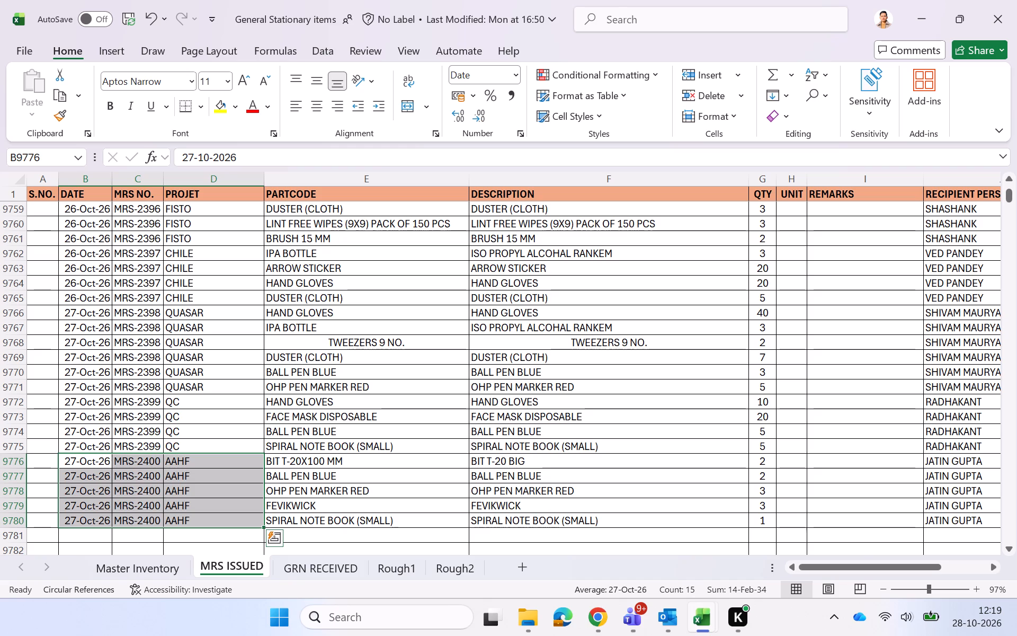
Start a new entry in row 9781 with date 27-Oct-26, MRS number MRS-2401 and project AAHF.
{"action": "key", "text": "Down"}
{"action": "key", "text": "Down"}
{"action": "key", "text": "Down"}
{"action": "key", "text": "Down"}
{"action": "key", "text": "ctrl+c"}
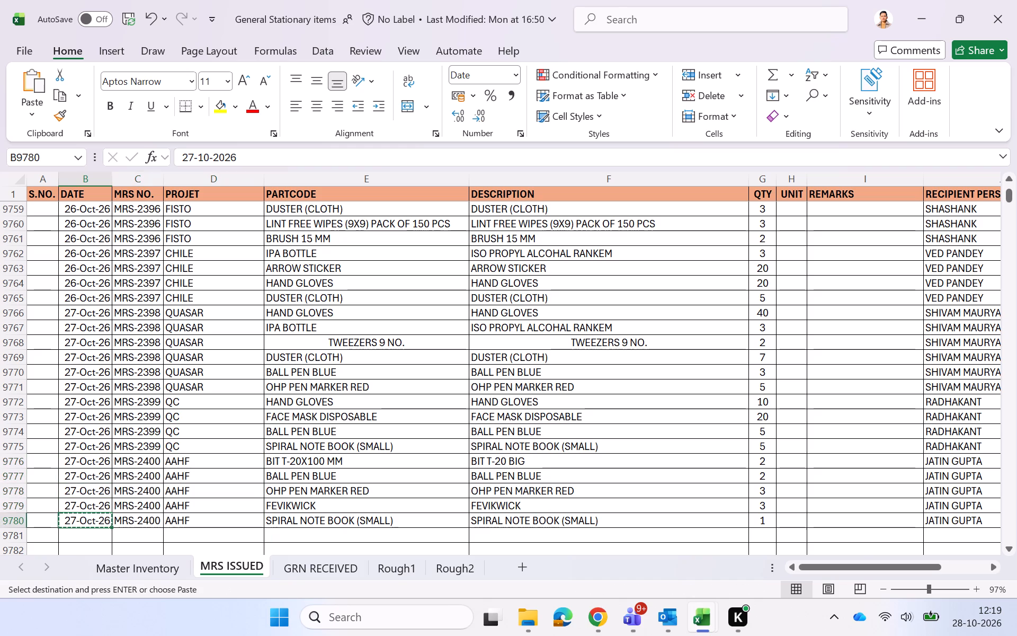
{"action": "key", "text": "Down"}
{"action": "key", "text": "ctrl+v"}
{"action": "scroll", "coordinate": [383, 227], "scroll_direction": "down", "scroll_amount": 1}
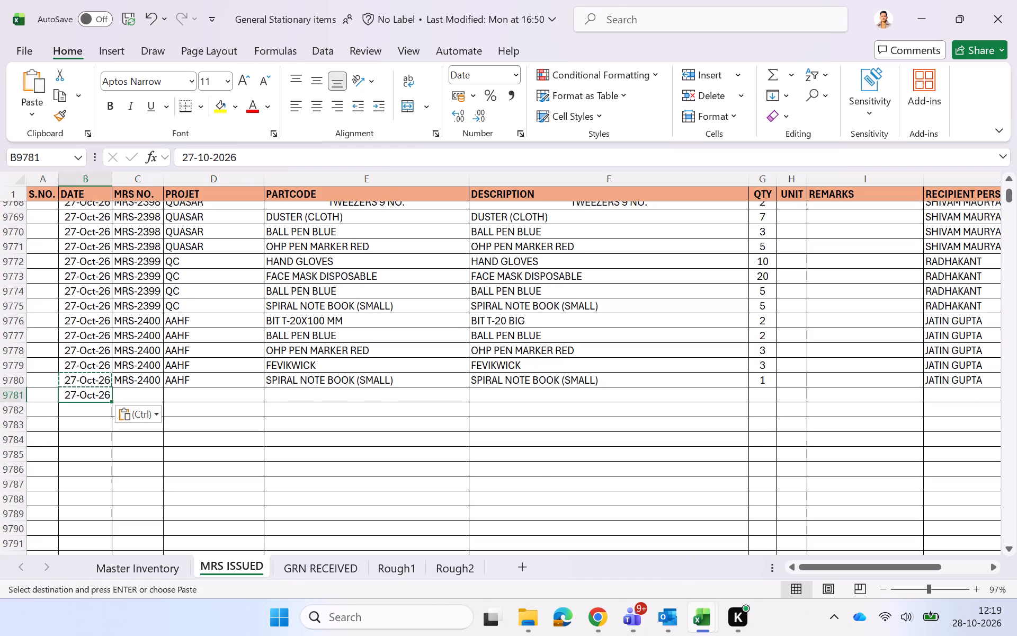
{"action": "left_click", "coordinate": [145, 381]}
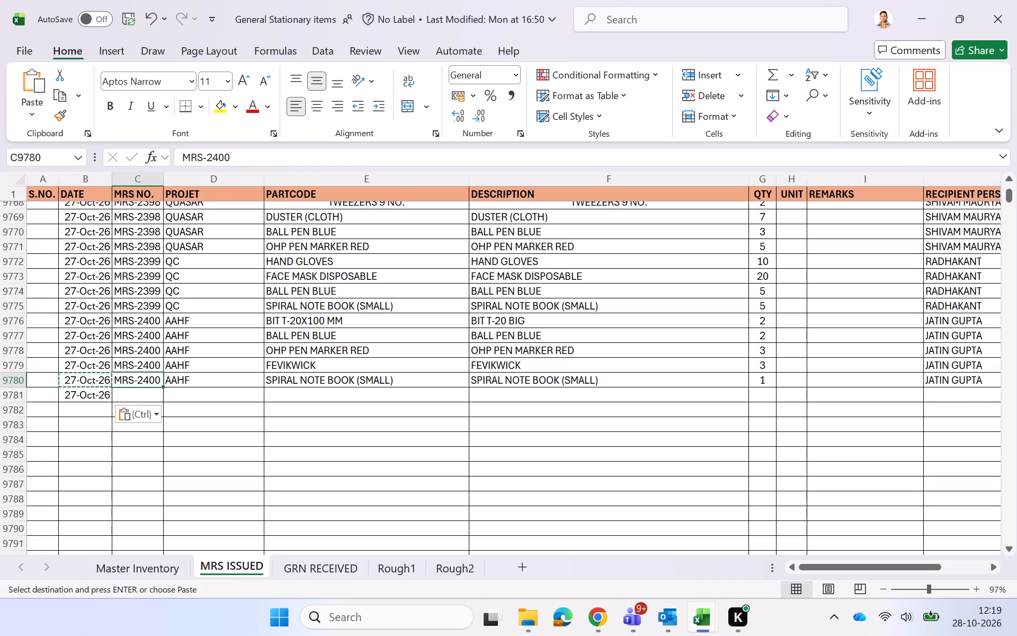
{"action": "double_click", "coordinate": [161, 386]}
{"action": "left_click", "coordinate": [193, 393]}
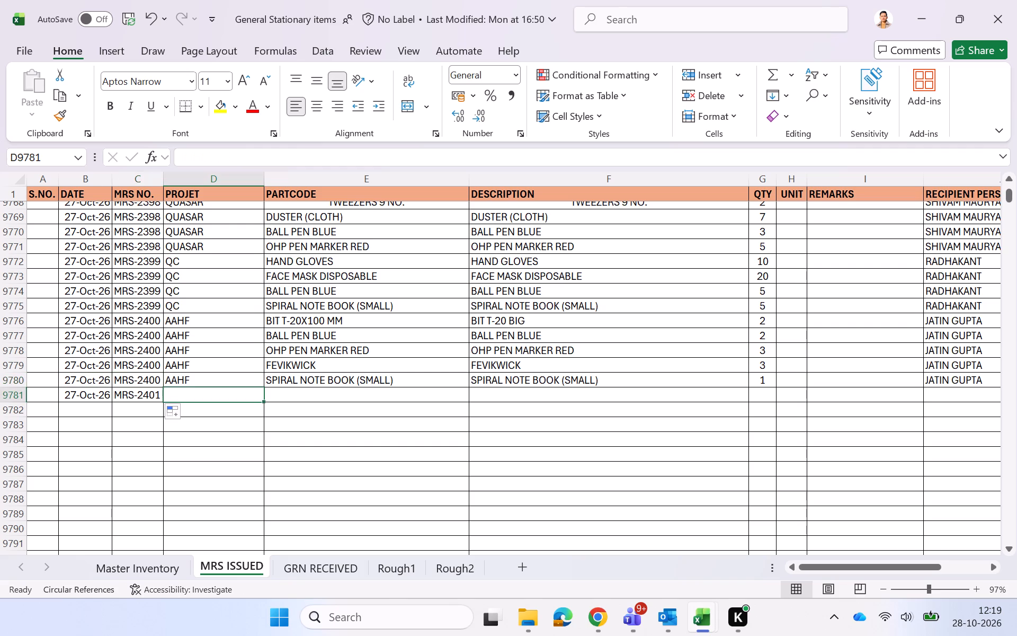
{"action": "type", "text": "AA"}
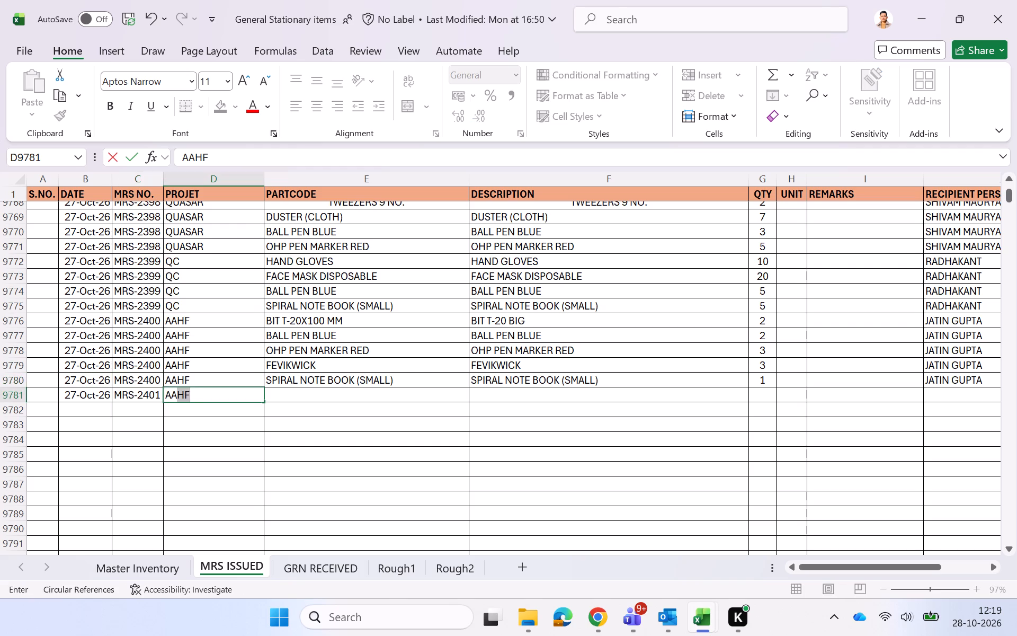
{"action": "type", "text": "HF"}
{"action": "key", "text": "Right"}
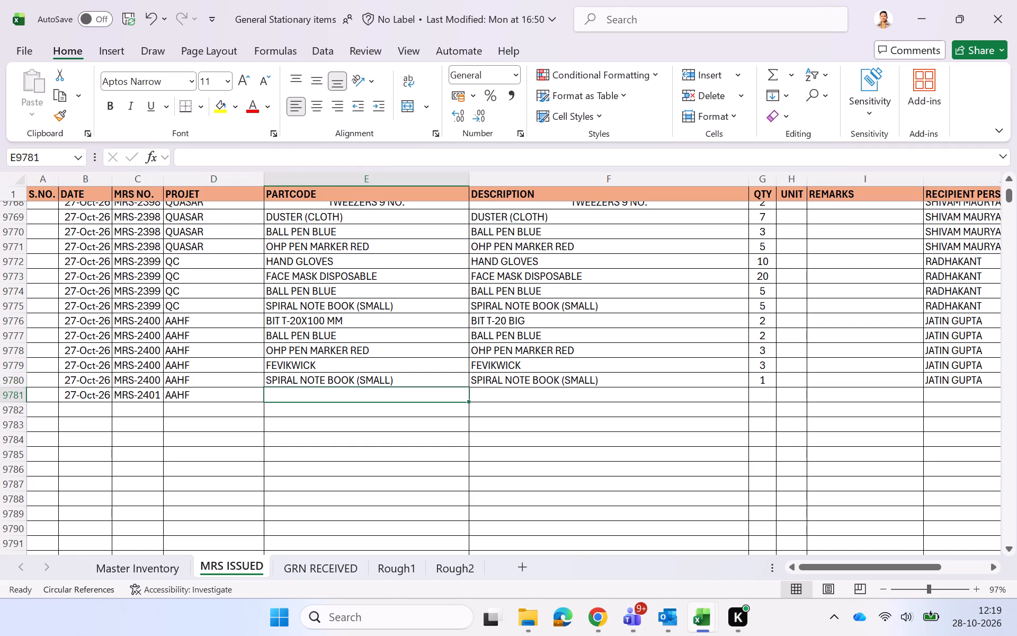
Copy the DUSTER (CLOTH) partcode and description from row 9769 into row 9781.
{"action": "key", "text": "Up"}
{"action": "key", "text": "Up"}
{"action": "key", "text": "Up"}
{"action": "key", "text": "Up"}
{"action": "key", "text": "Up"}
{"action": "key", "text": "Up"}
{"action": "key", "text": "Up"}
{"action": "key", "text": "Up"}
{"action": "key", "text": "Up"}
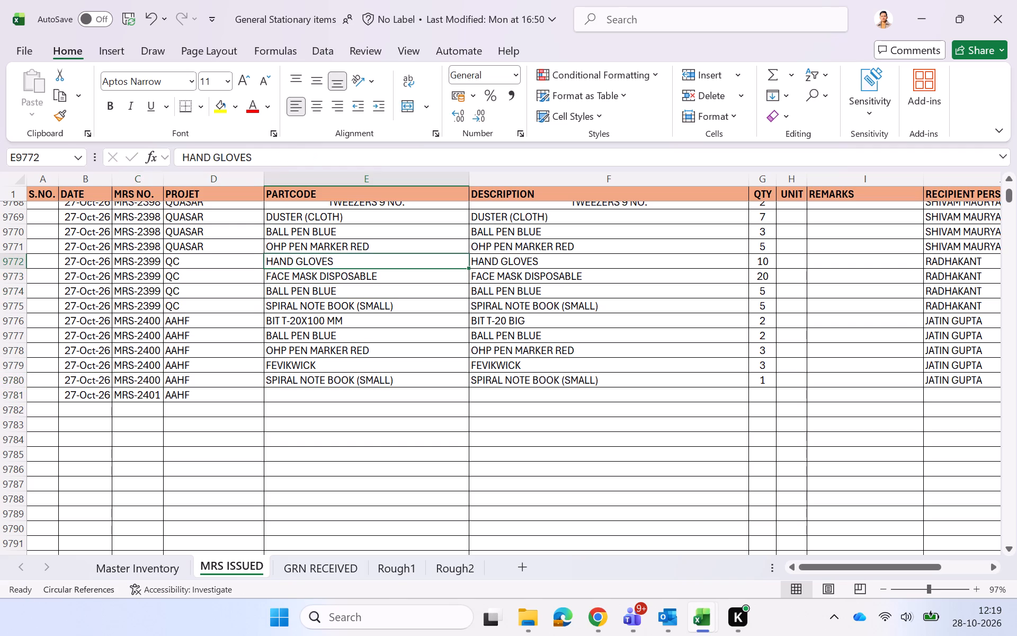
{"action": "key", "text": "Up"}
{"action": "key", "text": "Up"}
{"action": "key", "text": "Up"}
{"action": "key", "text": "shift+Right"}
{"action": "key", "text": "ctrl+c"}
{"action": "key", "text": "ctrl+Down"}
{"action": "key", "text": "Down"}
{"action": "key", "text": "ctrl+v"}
Copy the HAND GLOVES partcode and description from row 9772 into row 9782.
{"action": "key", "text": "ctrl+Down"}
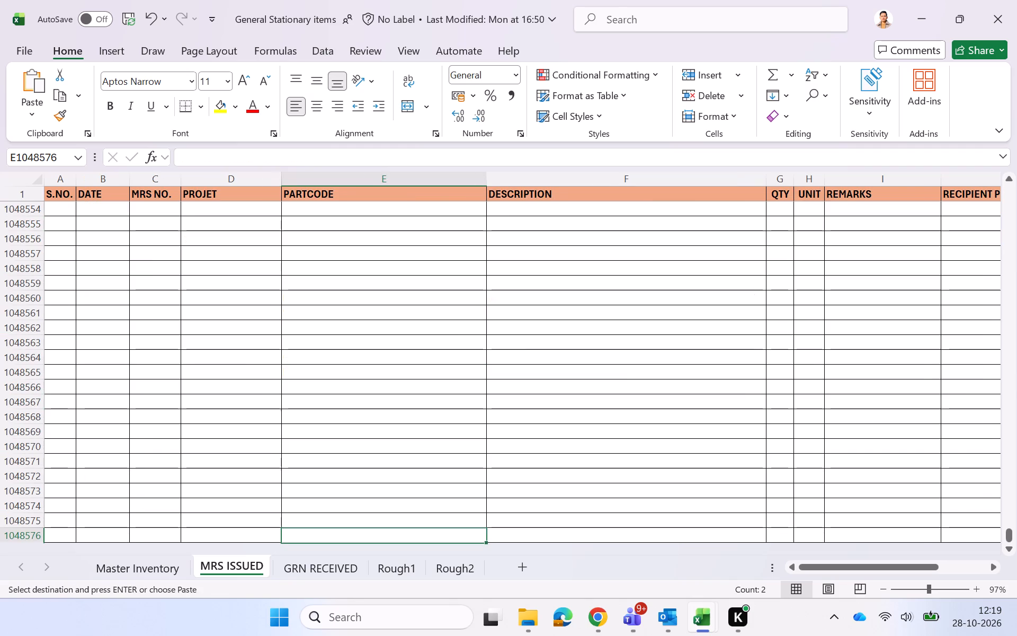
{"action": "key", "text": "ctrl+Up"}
{"action": "scroll", "coordinate": [193, 393], "scroll_direction": "up", "scroll_amount": 2}
{"action": "key", "text": "Up"}
{"action": "key", "text": "Up"}
{"action": "key", "text": "Up"}
{"action": "key", "text": "Up"}
{"action": "key", "text": "Up"}
{"action": "key", "text": "Up"}
{"action": "key", "text": "Up"}
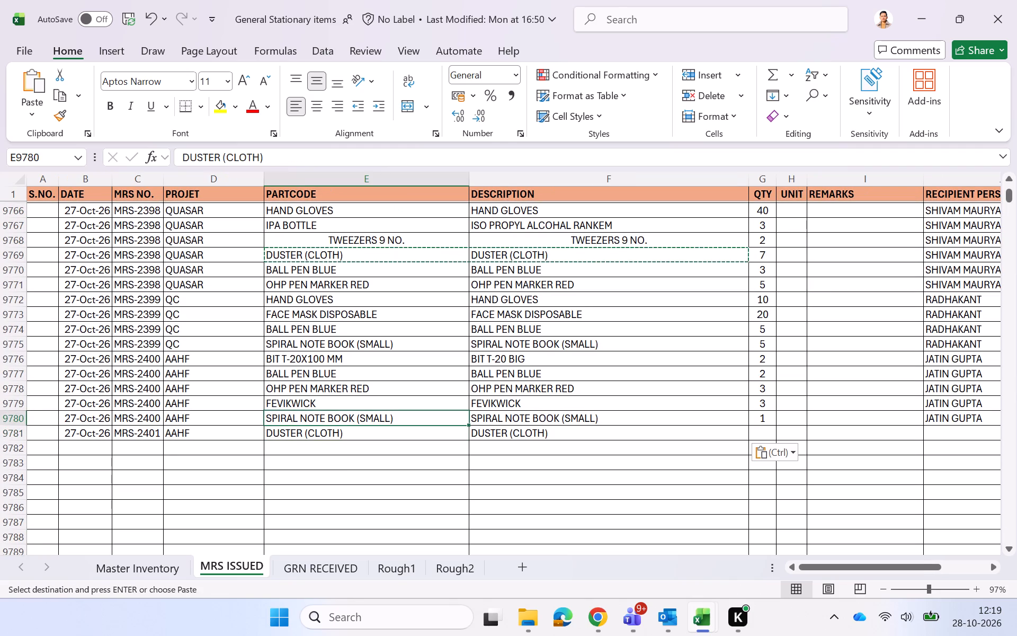
{"action": "key", "text": "Up"}
{"action": "key", "text": "Up"}
{"action": "key", "text": "shift+Right"}
{"action": "key", "text": "ctrl+c"}
{"action": "key", "text": "ctrl+Down"}
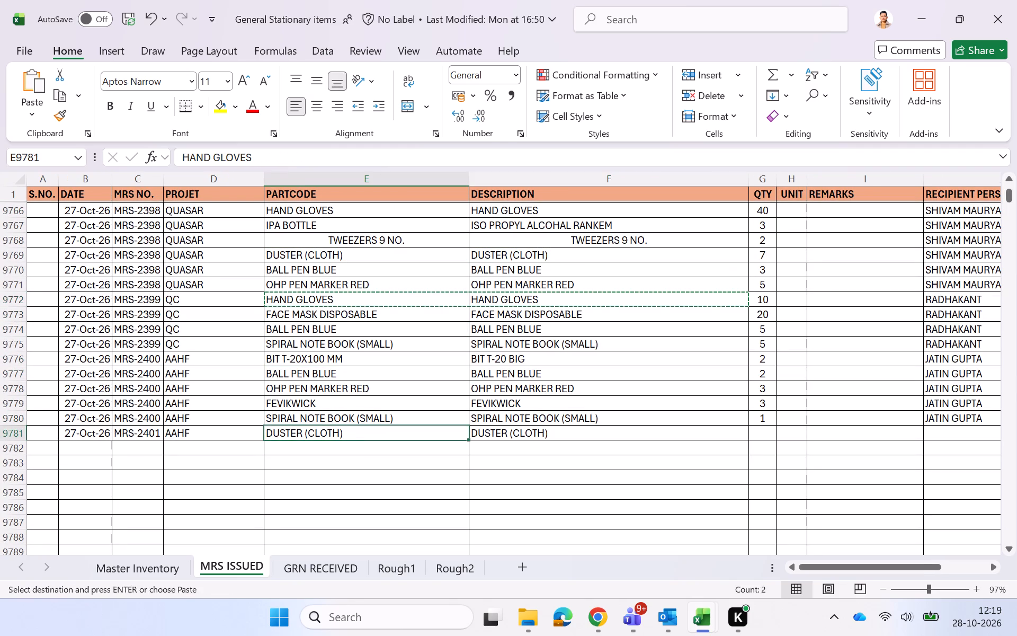
{"action": "key", "text": "Down"}
{"action": "key", "text": "ctrl+v"}
Copy the IPA BOTTLE partcode and its description from row 9767 into row 9783.
{"action": "key", "text": "Down"}
{"action": "key", "text": "Up"}
{"action": "key", "text": "Up"}
{"action": "key", "text": "Up"}
{"action": "key", "text": "Up"}
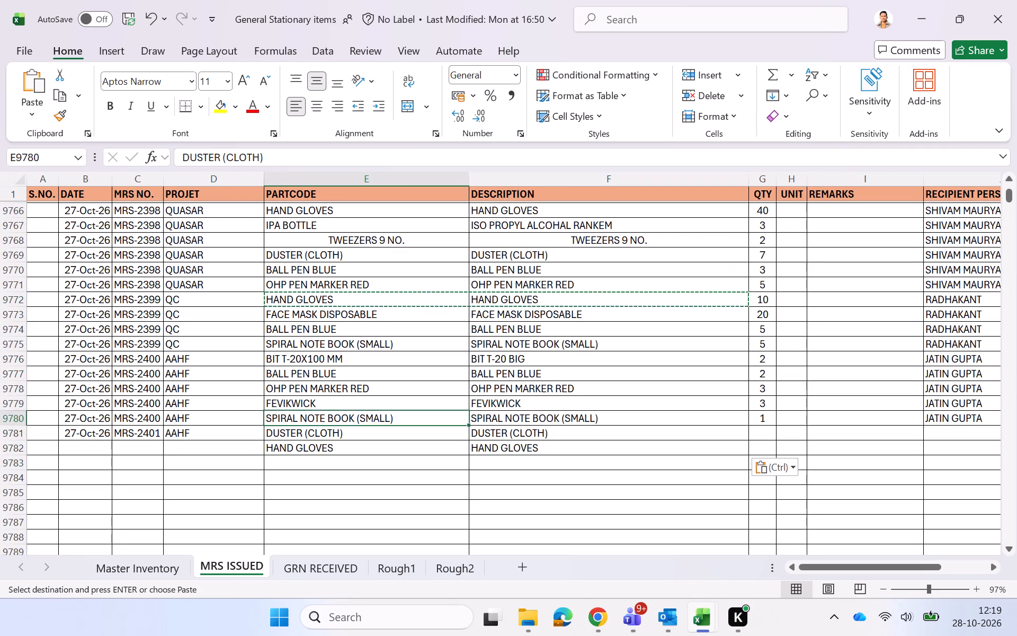
{"action": "key", "text": "Up"}
{"action": "key", "text": "Up"}
{"action": "key", "text": "Up"}
{"action": "key", "text": "Up"}
{"action": "key", "text": "Up"}
{"action": "key", "text": "Up"}
{"action": "key", "text": "Up"}
{"action": "key", "text": "Up"}
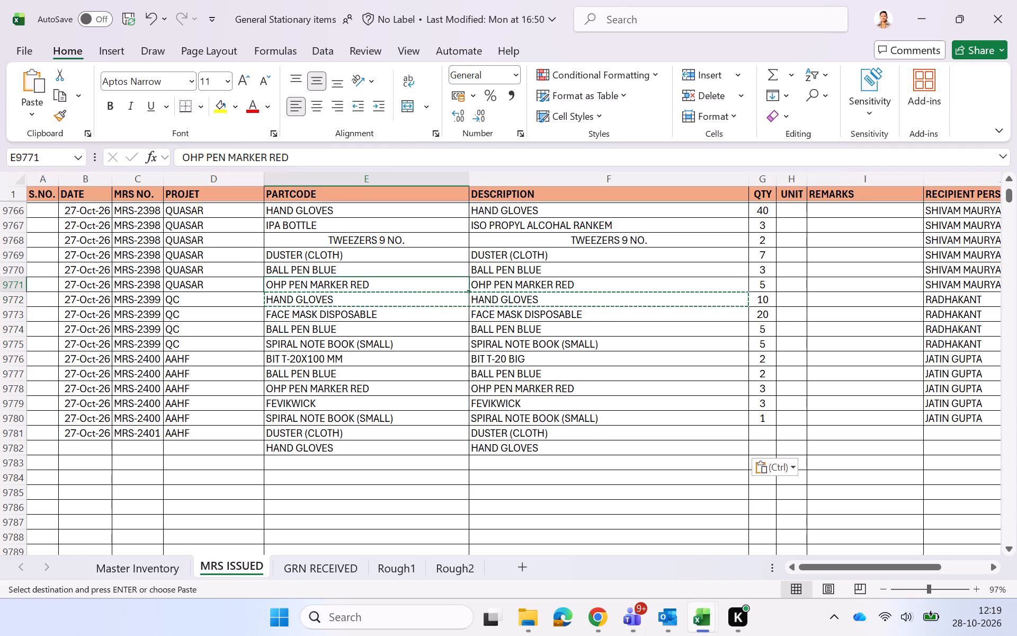
{"action": "key", "text": "Up"}
{"action": "key", "text": "Up"}
{"action": "key", "text": "Up"}
{"action": "key", "text": "Up"}
{"action": "key", "text": "Up"}
{"action": "key", "text": "Up"}
{"action": "key", "text": "Down"}
{"action": "key", "text": "Down"}
{"action": "key", "text": "shift+Right"}
{"action": "key", "text": "ctrl+c"}
{"action": "key", "text": "ctrl+Down"}
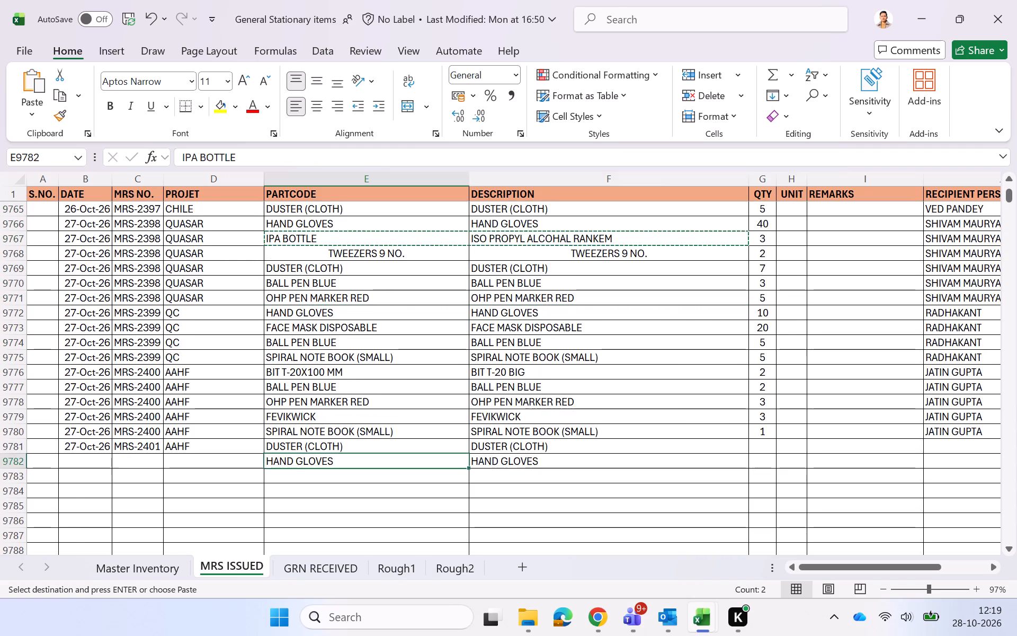
{"action": "key", "text": "Down"}
{"action": "key", "text": "ctrl+v"}
Search the sheet for DASH and copy the DASH BOARD CLEANER POLISH partcode and description from row 162 into row 9784.
{"action": "key", "text": "ctrl+Down"}
{"action": "key", "text": "ctrl+Up"}
{"action": "scroll", "coordinate": [193, 393], "scroll_direction": "up", "scroll_amount": 2}
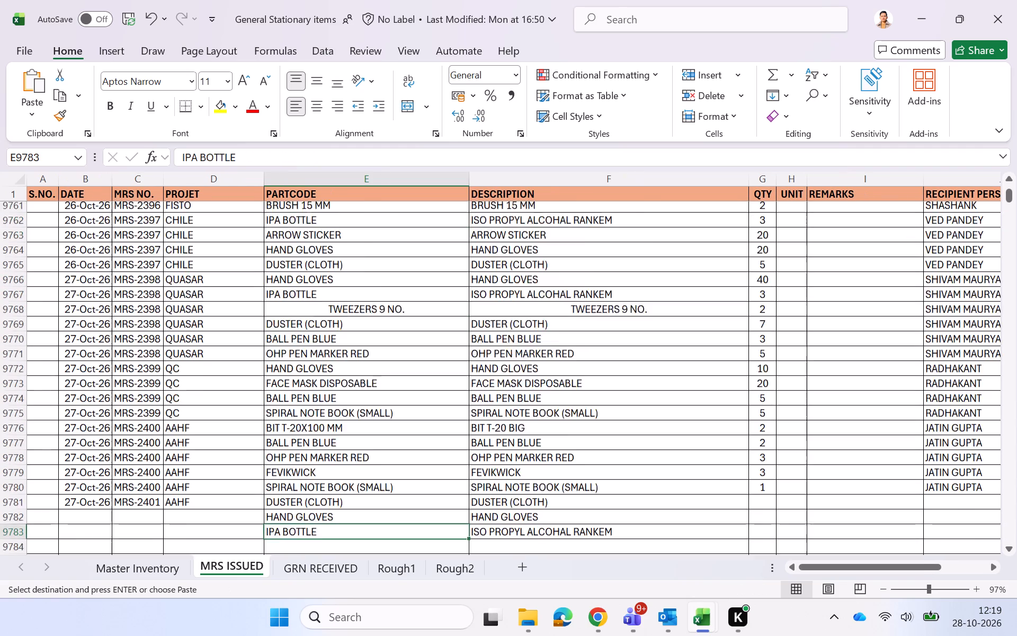
{"action": "scroll", "coordinate": [193, 393], "scroll_direction": "up", "scroll_amount": 1}
{"action": "left_click", "coordinate": [398, 405]}
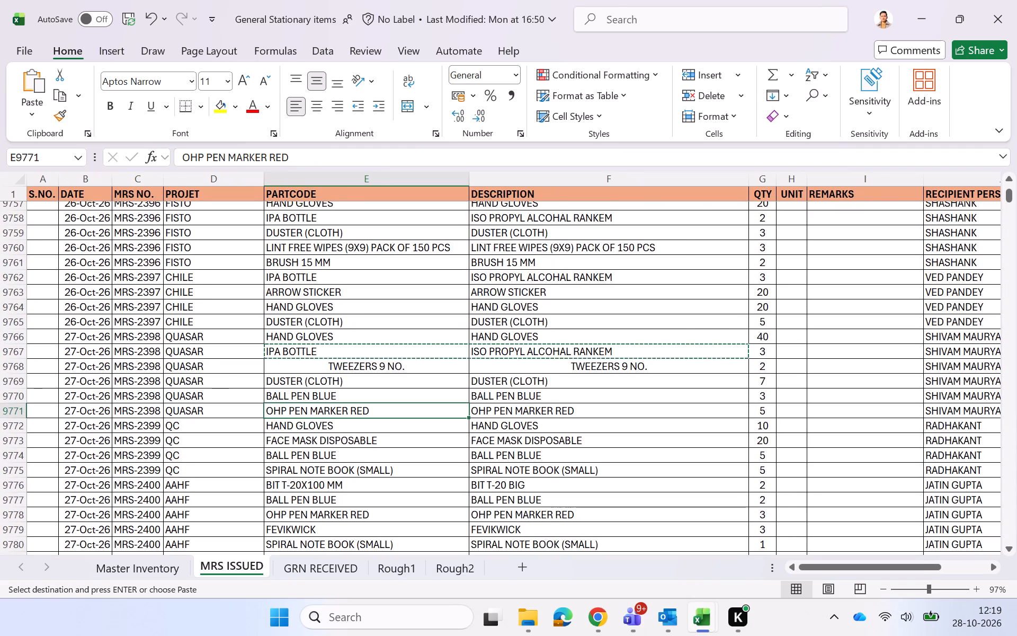
{"action": "key", "text": "ctrl+f"}
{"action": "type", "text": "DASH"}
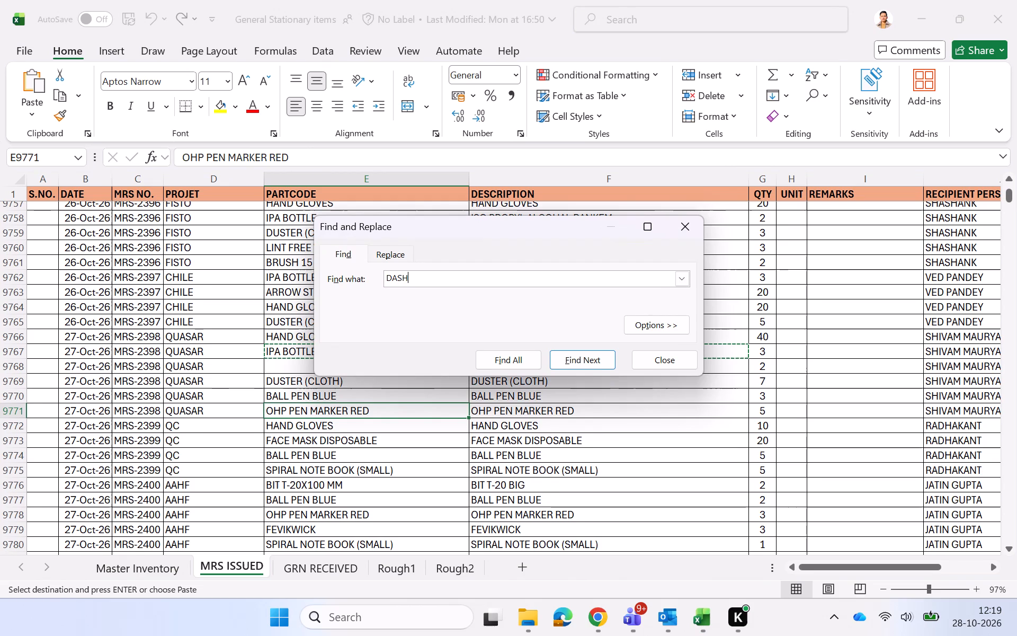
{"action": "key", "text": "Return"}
{"action": "left_click", "coordinate": [658, 333]}
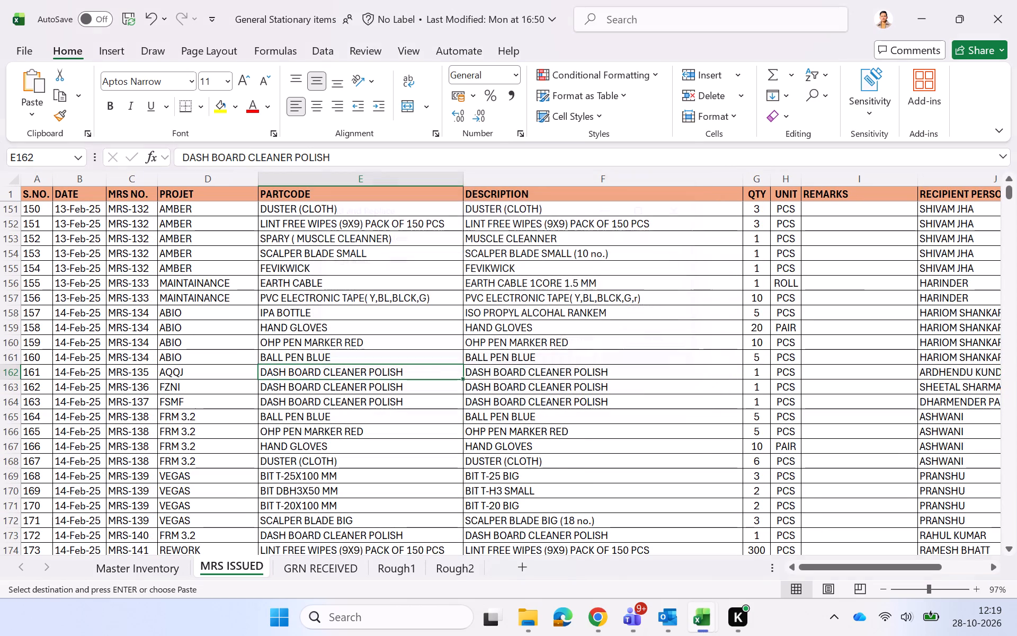
{"action": "key", "text": "shift+Right"}
{"action": "key", "text": "ctrl+c"}
{"action": "key", "text": "ctrl+Down"}
{"action": "key", "text": "Down"}
{"action": "key", "text": "ctrl+v"}
Copy the BIT T-10X100 MM partcode and description from row 9709 into row 9785.
{"action": "key", "text": "Down"}
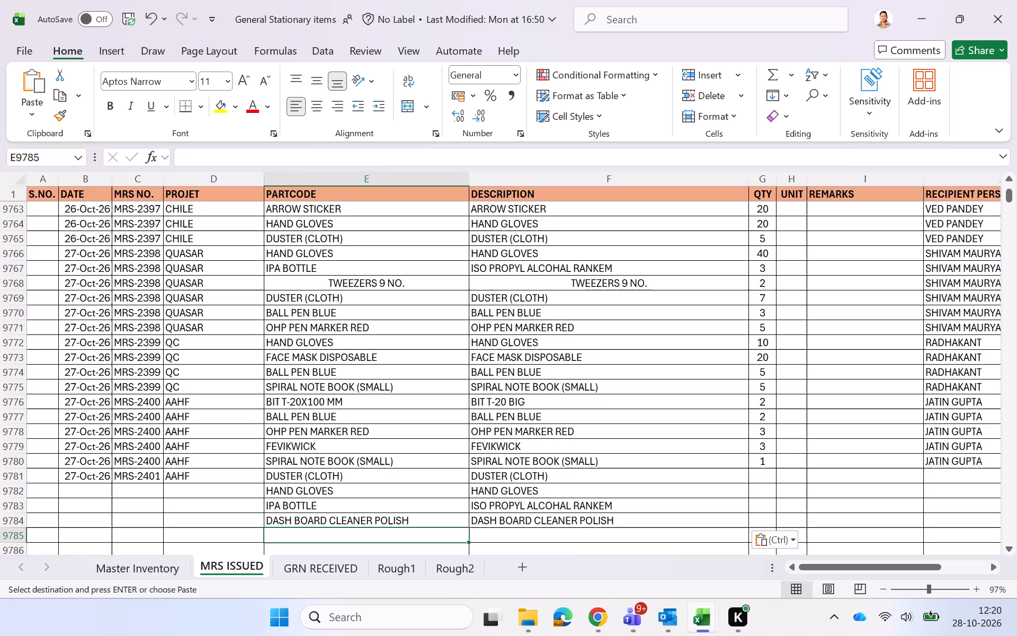
{"action": "scroll", "coordinate": [658, 333], "scroll_direction": "up", "scroll_amount": 2}
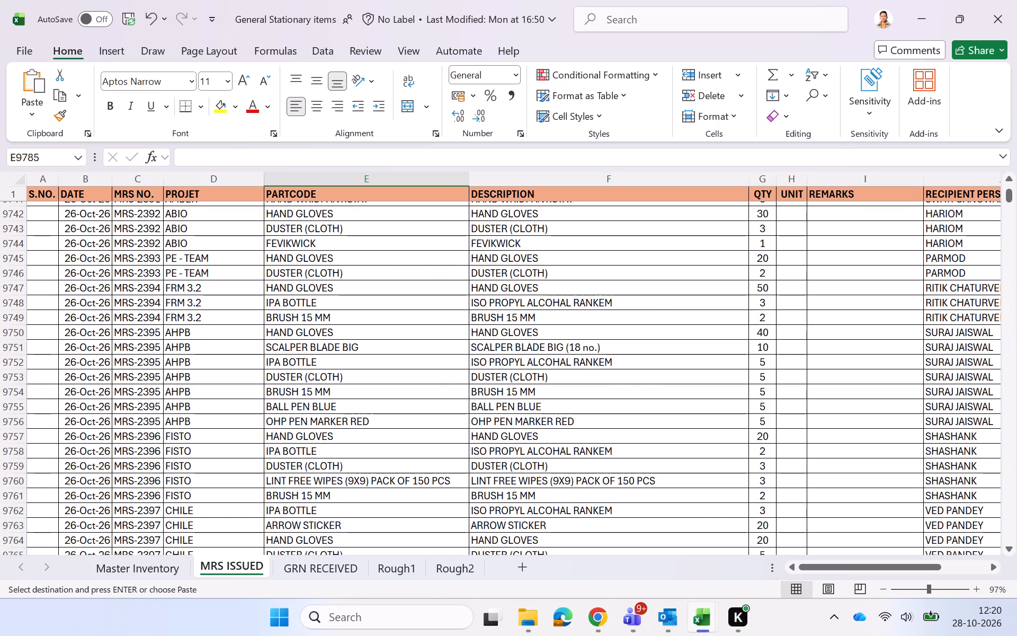
{"action": "scroll", "coordinate": [382, 345], "scroll_direction": "up", "scroll_amount": 3}
{"action": "scroll", "coordinate": [379, 246], "scroll_direction": "up", "scroll_amount": 3}
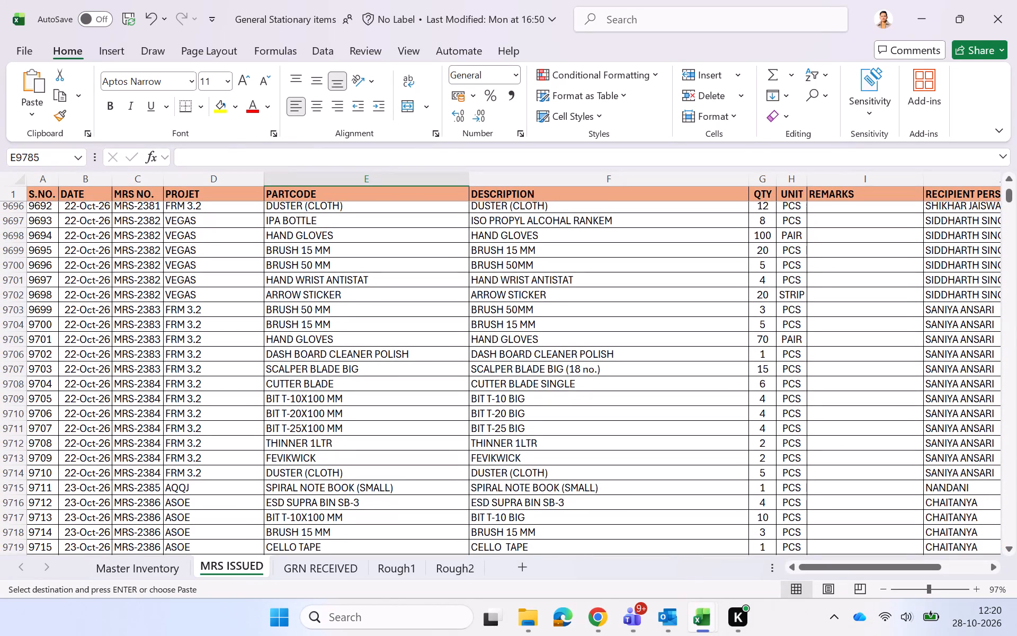
{"action": "left_click", "coordinate": [324, 407]}
{"action": "key", "text": "Up"}
{"action": "key", "text": "shift+Right"}
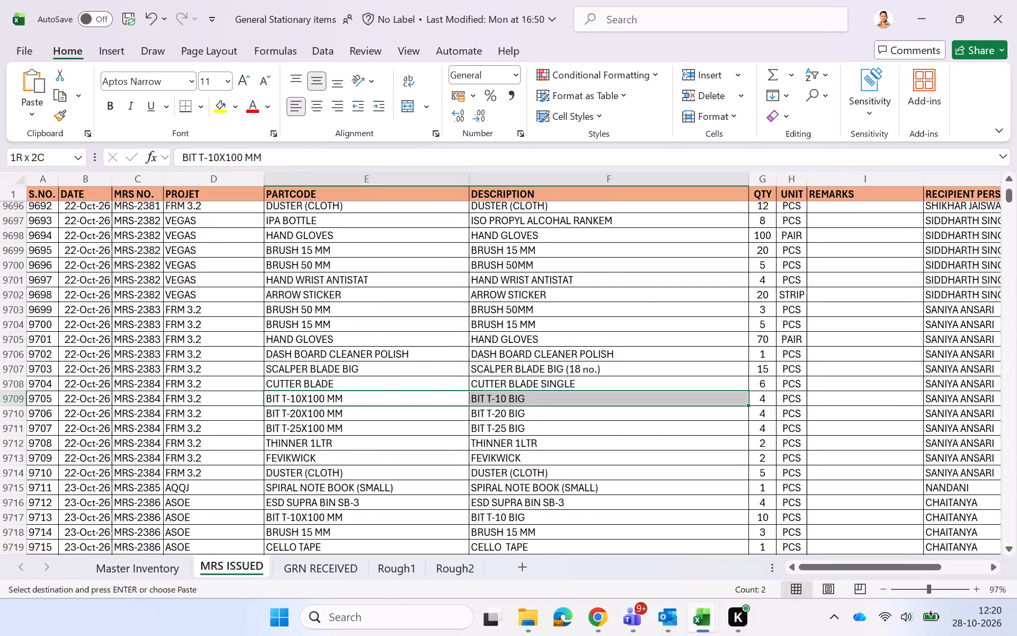
{"action": "key", "text": "ctrl+c"}
{"action": "key", "text": "ctrl+Down"}
{"action": "key", "text": "Down"}
{"action": "key", "text": "ctrl+v"}
Filter the PARTCODE column of the Master Inventory sheet by BIT.
{"action": "key", "text": "ctrl+Down"}
{"action": "key", "text": "ctrl+Up"}
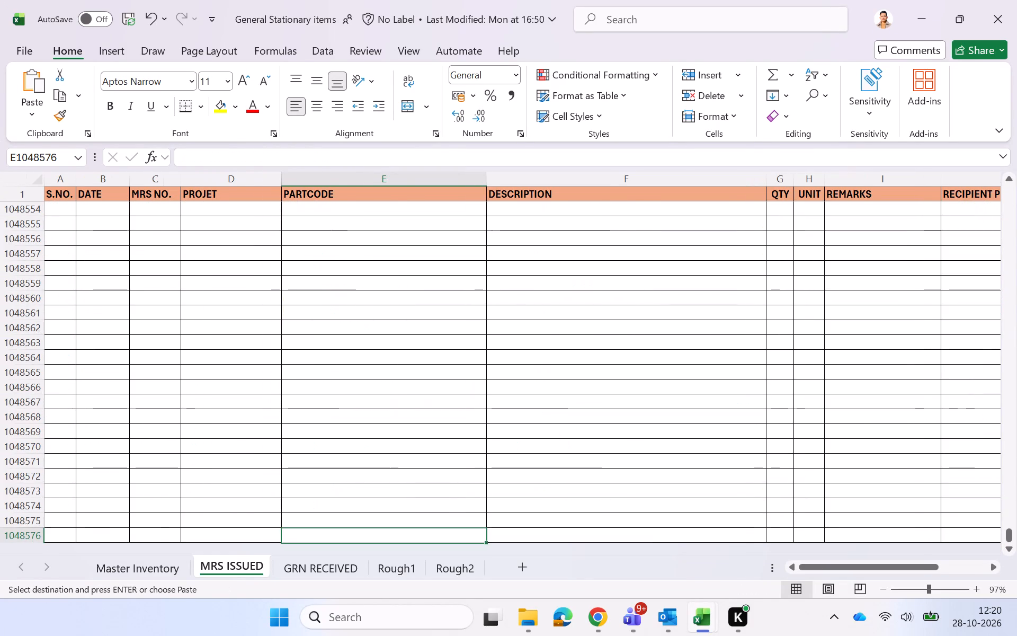
{"action": "scroll", "coordinate": [324, 407], "scroll_direction": "up", "scroll_amount": 13}
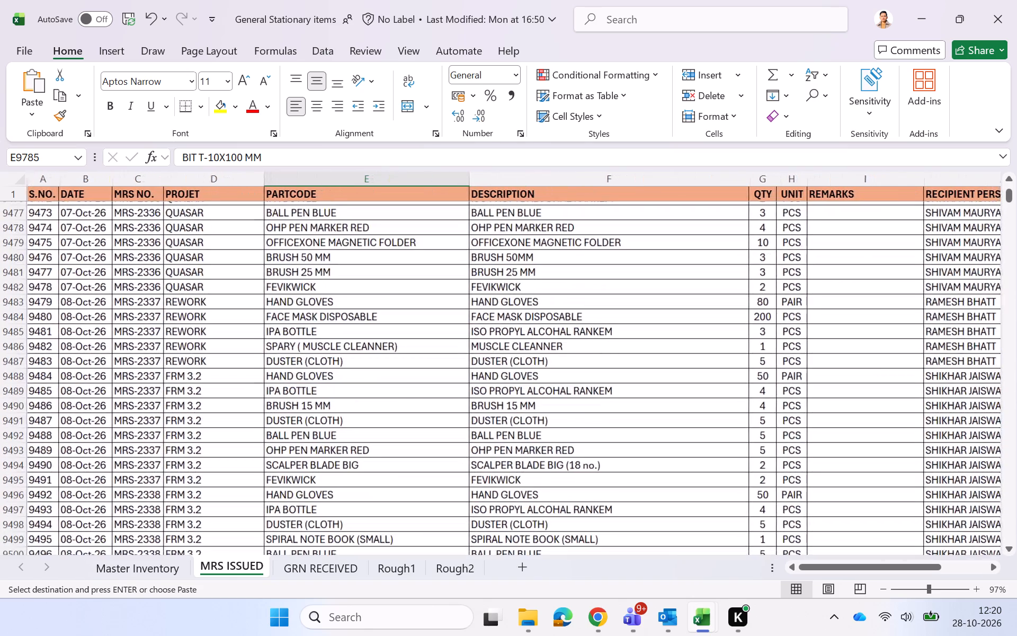
{"action": "scroll", "coordinate": [324, 407], "scroll_direction": "up", "scroll_amount": 1}
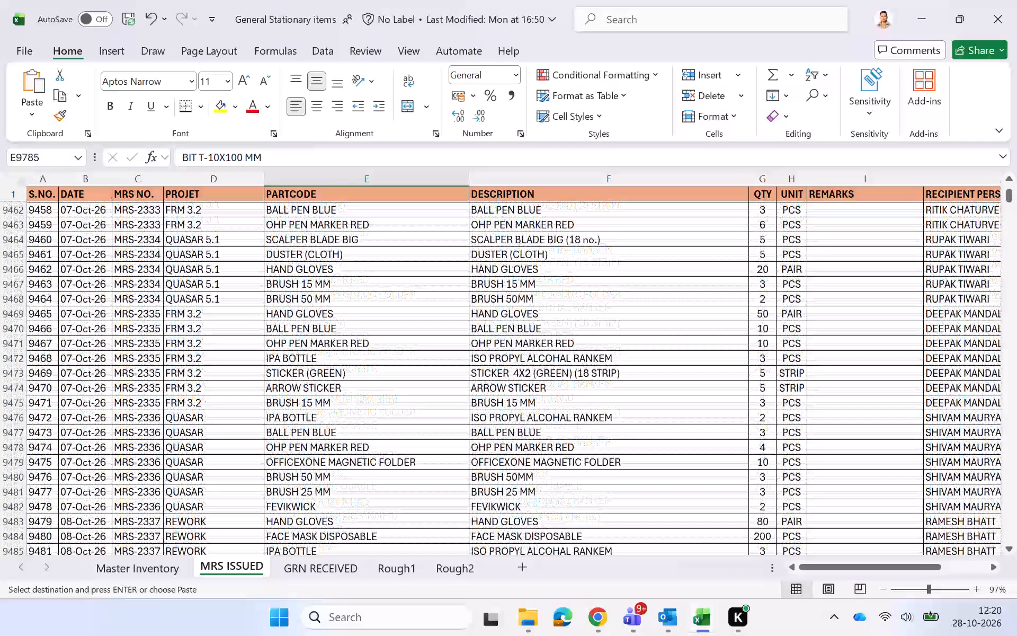
{"action": "left_click", "coordinate": [159, 559]}
{"action": "left_click", "coordinate": [228, 212]}
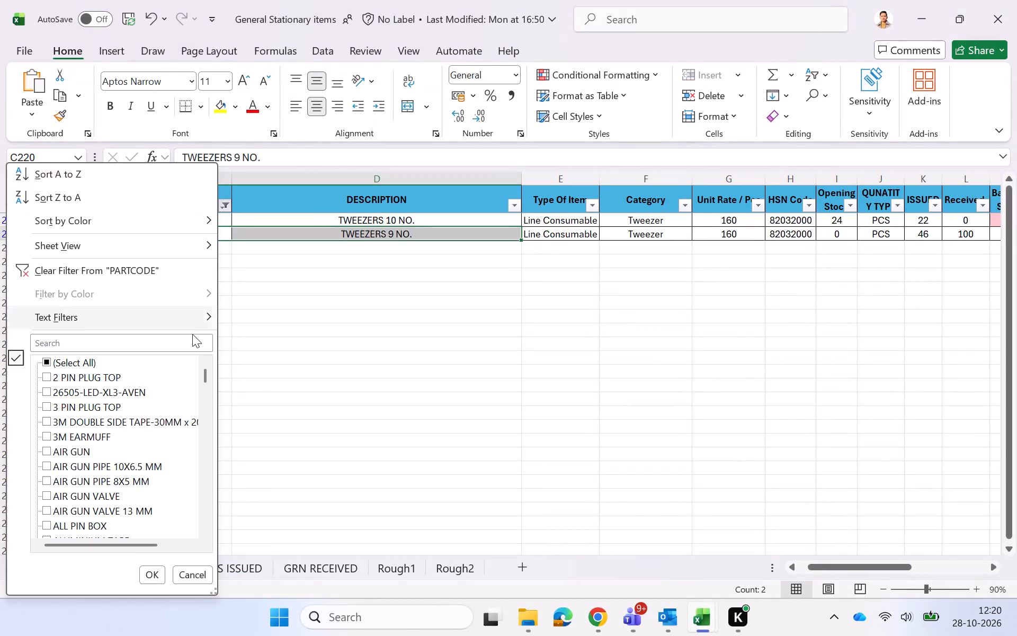
{"action": "left_click", "coordinate": [176, 339]}
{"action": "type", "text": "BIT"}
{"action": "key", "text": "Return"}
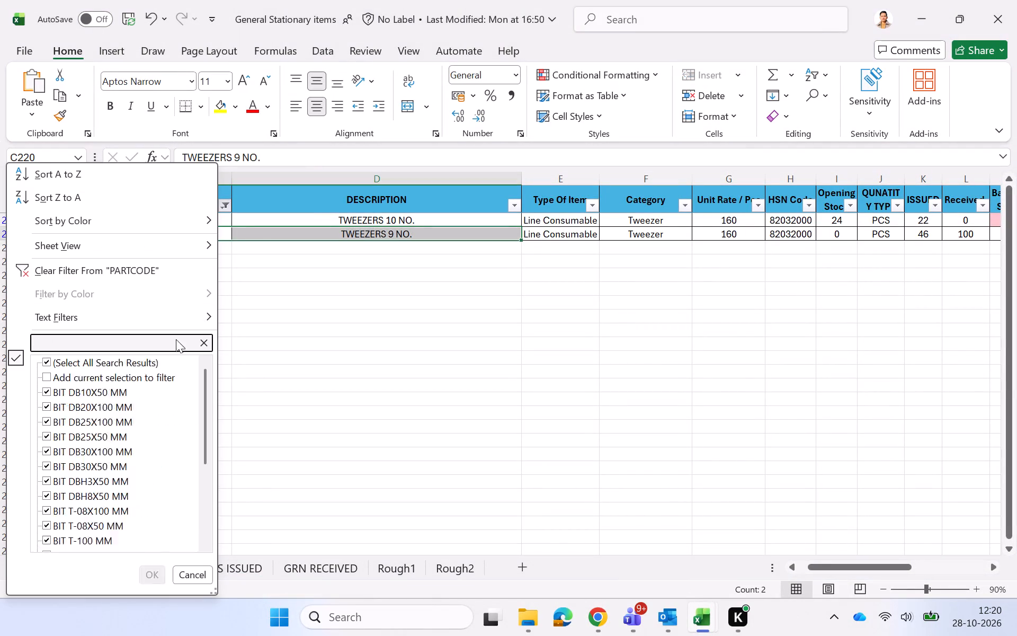
Copy the BIT T-15X100 MM partcode and description from Master Inventory into row 9786 of MRS ISSUED.
{"action": "scroll", "coordinate": [176, 339], "scroll_direction": "right", "scroll_amount": 4}
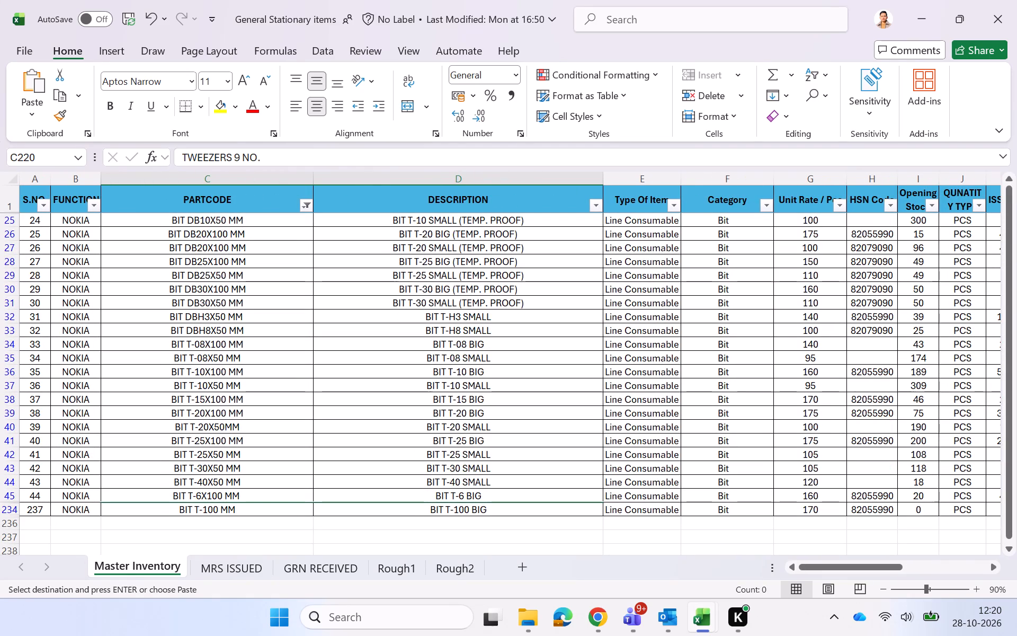
{"action": "left_click", "coordinate": [264, 397]}
{"action": "key", "text": "shift+Right"}
{"action": "key", "text": "ctrl+c"}
{"action": "key", "text": "ctrl+Page_Down"}
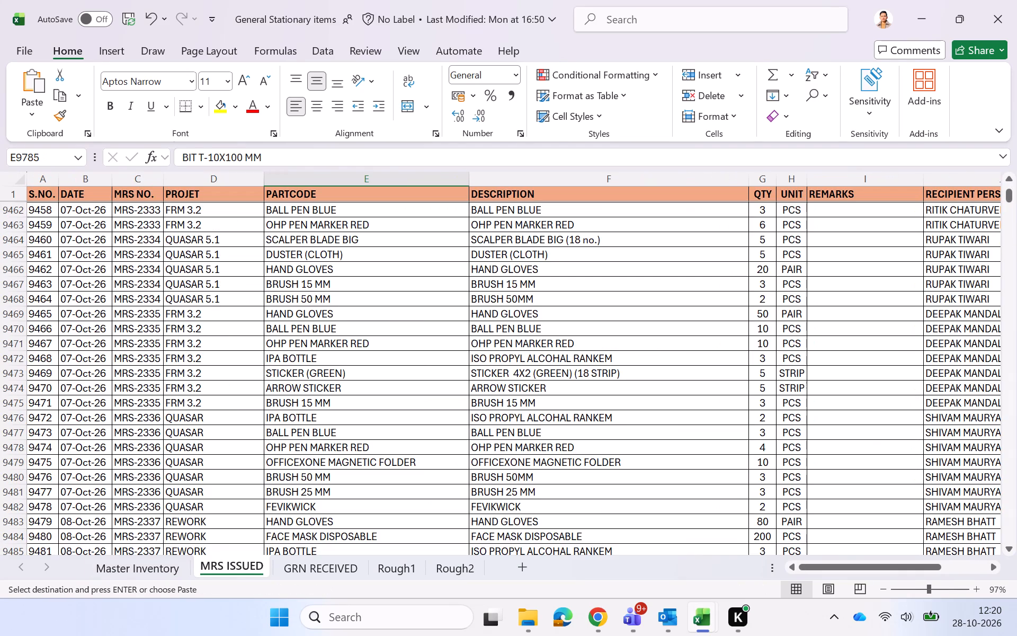
{"action": "left_click", "coordinate": [264, 397]}
{"action": "key", "text": "Right"}
{"action": "key", "text": "ctrl+Down"}
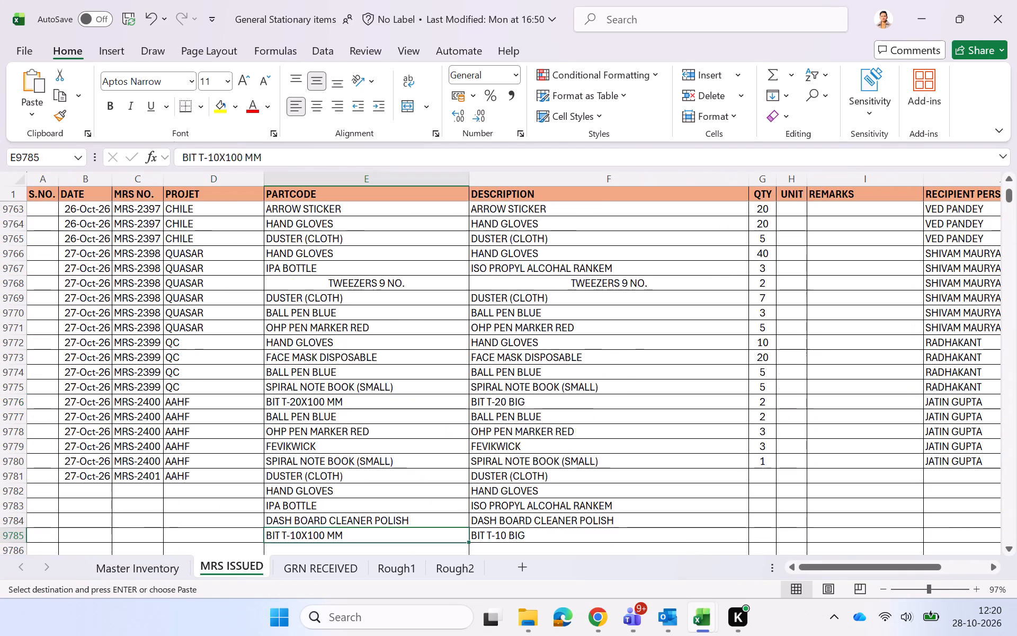
{"action": "key", "text": "Down"}
{"action": "key", "text": "ctrl+v"}
Enter the quantities 5, 10, 2, 1, 2 and 1 for the MRS-2401 items in rows 9781 to 9786.
{"action": "key", "text": "Right"}
{"action": "key", "text": "Right"}
{"action": "key", "text": "Up"}
{"action": "key", "text": "Up"}
{"action": "key", "text": "Up"}
{"action": "key", "text": "Up"}
{"action": "key", "text": "Up"}
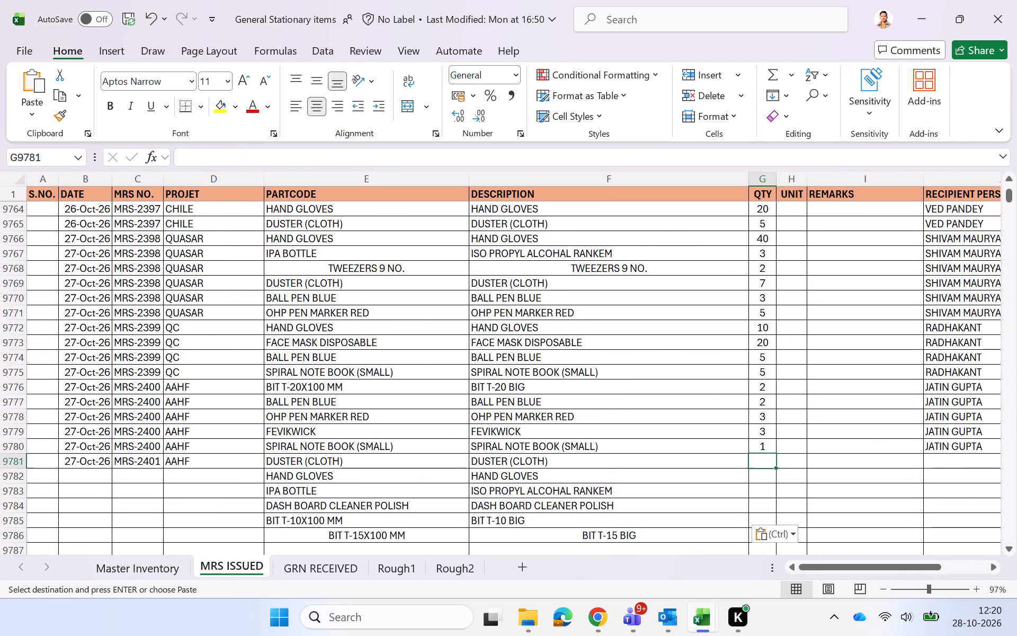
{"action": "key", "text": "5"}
{"action": "key", "text": "Return"}
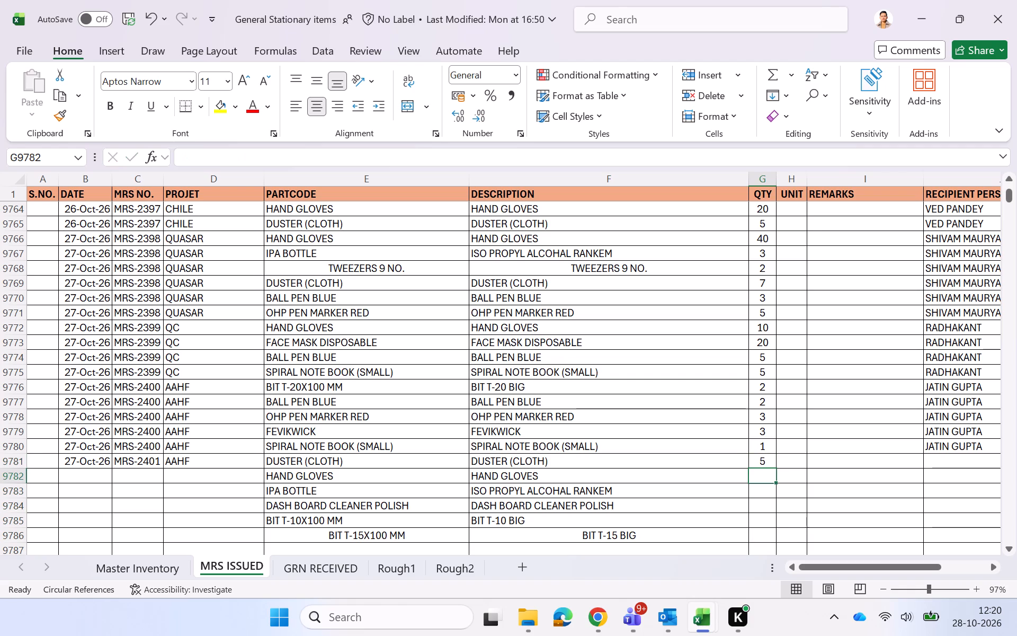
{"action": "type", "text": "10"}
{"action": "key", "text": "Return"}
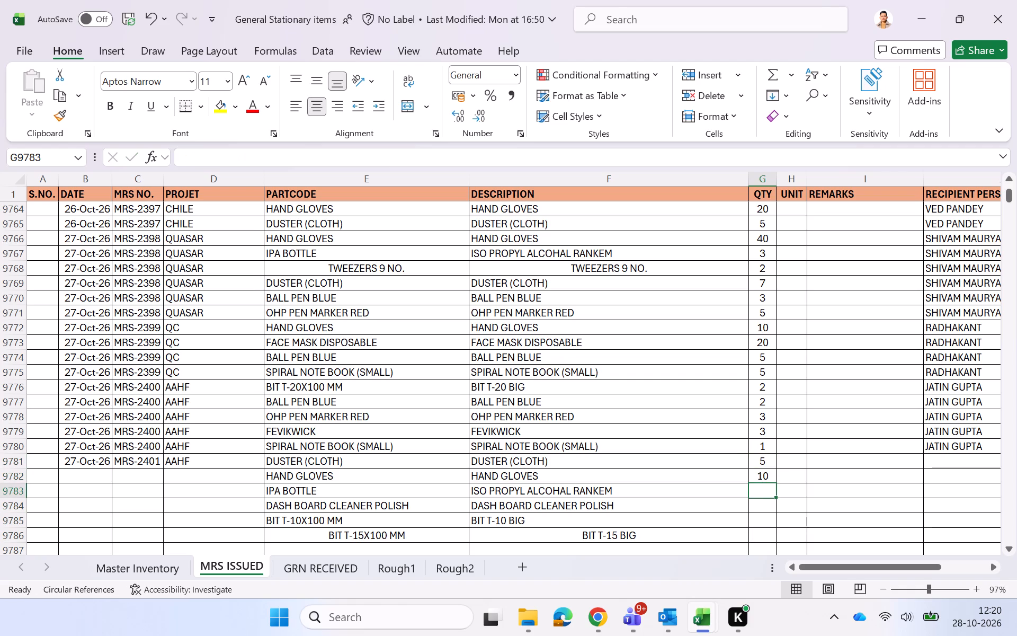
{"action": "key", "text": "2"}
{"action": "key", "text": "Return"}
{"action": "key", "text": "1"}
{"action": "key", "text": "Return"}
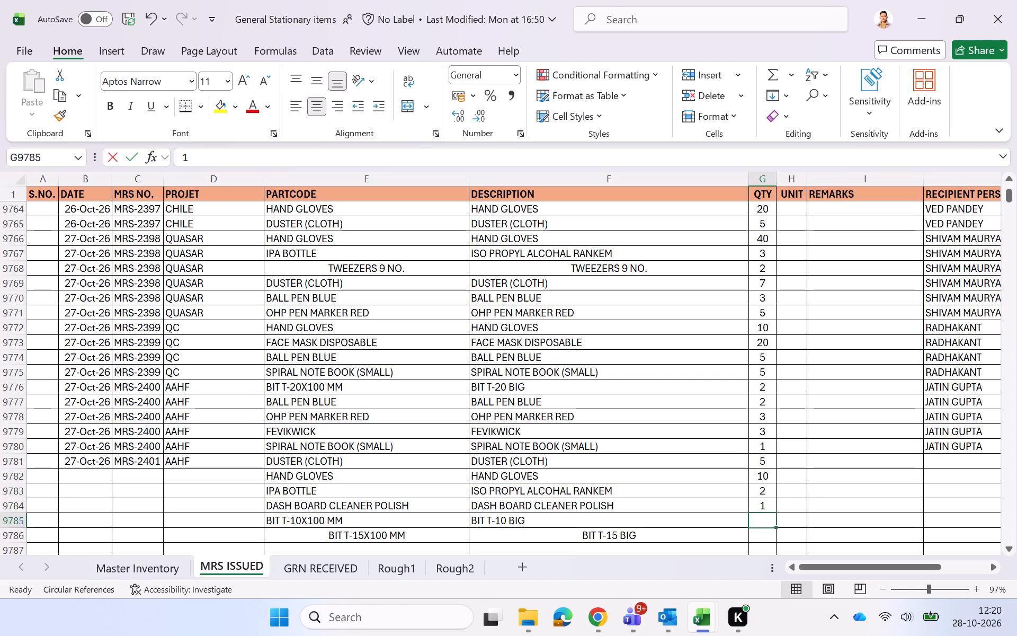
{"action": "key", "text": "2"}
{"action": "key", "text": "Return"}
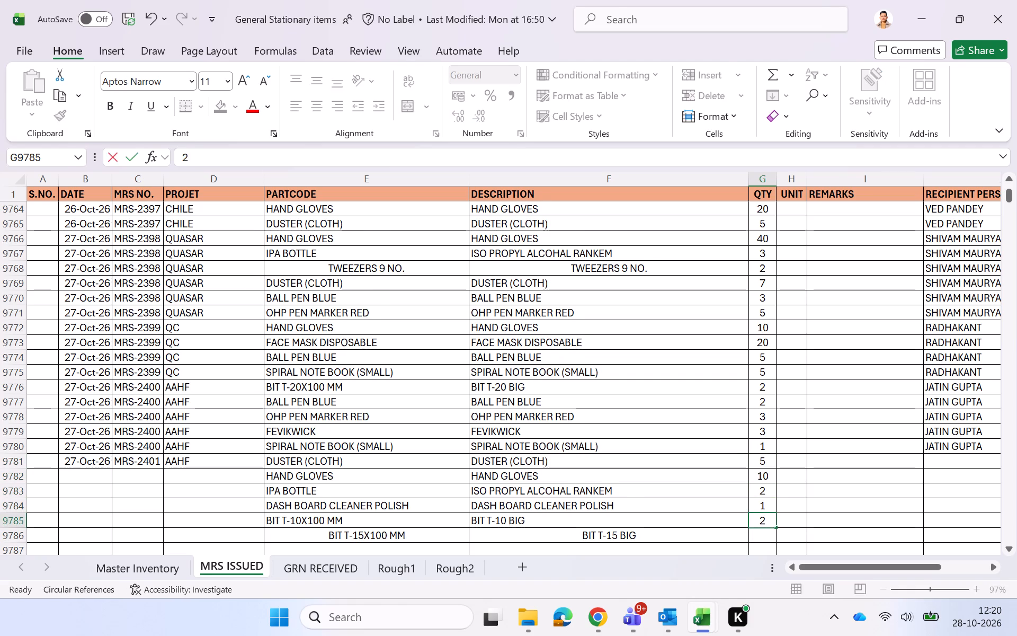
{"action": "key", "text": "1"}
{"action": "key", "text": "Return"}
Fill the recipient name from row 9780 down through row 9786.
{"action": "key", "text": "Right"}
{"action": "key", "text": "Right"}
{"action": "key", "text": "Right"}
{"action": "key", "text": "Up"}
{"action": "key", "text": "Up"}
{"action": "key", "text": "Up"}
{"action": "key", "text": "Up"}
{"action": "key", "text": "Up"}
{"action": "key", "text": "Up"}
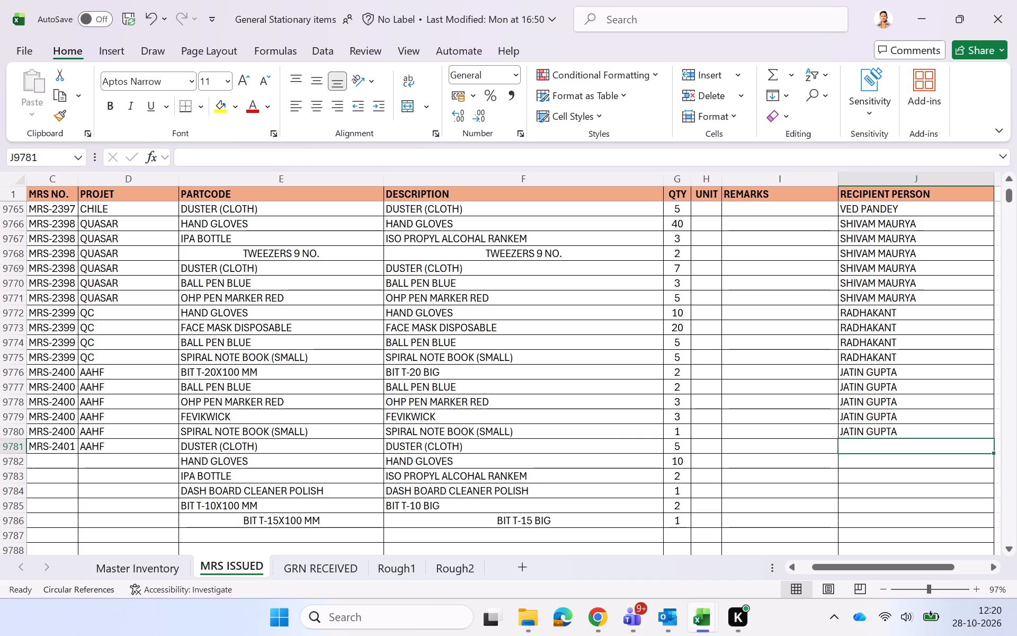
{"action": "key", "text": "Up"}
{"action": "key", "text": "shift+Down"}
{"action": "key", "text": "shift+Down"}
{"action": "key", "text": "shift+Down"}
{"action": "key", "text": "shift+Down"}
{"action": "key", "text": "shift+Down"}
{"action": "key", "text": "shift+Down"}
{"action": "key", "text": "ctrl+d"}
Fill the date, MRS number and project of row 9781 down through row 9786.
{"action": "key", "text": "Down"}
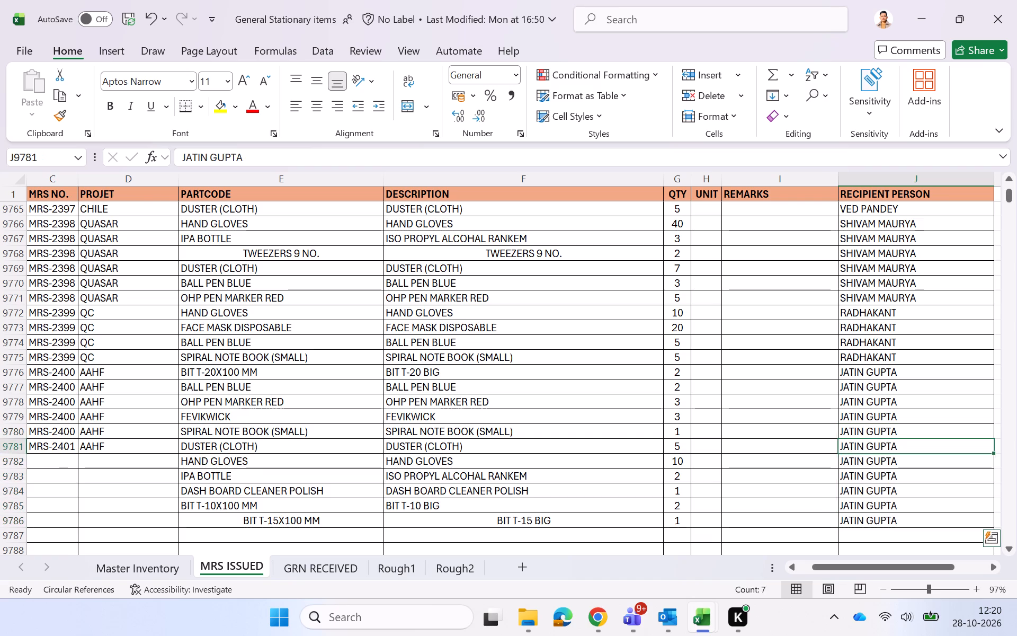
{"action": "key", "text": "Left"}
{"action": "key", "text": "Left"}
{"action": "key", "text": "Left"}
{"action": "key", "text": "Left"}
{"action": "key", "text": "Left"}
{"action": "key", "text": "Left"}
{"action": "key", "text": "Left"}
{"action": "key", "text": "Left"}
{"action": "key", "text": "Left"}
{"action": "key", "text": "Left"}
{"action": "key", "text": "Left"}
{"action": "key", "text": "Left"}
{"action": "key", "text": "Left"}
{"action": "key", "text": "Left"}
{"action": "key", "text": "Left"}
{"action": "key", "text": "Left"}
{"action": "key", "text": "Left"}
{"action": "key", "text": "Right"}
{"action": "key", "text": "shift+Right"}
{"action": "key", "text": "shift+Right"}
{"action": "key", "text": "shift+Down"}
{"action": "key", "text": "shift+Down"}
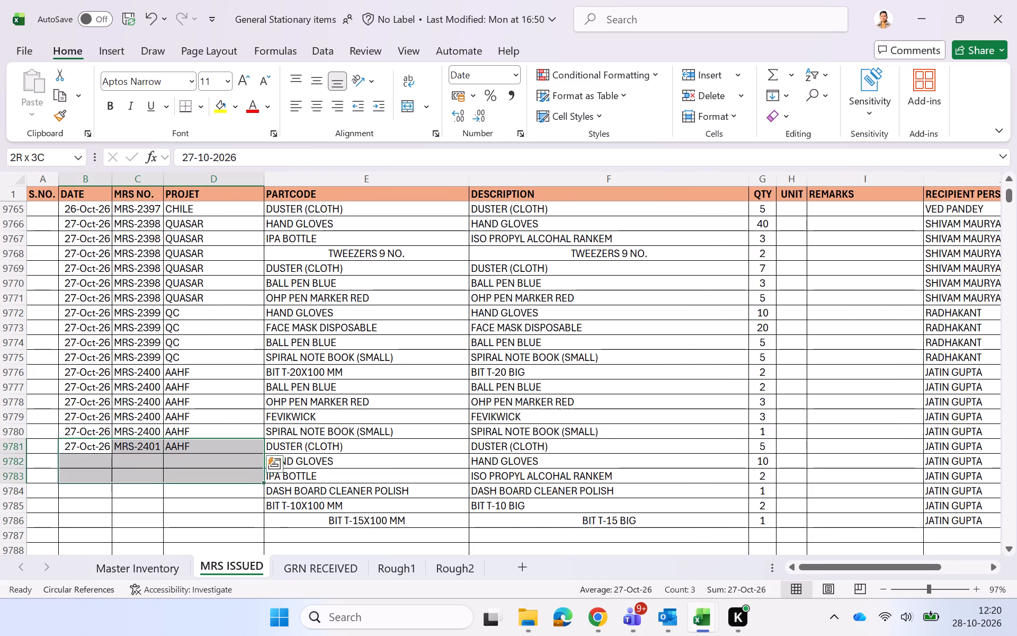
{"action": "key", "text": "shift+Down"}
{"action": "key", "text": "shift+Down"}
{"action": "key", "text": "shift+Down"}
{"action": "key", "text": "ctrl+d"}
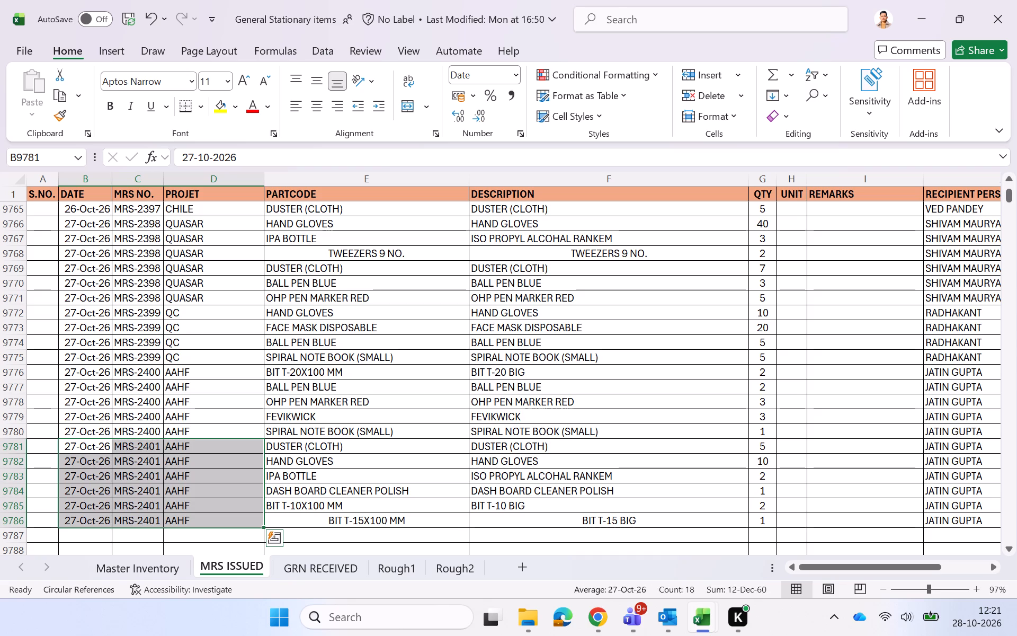
Start row 9787 with the date 27-Oct-26 copied from the row above and MRS number MRS-2402.
{"action": "scroll", "coordinate": [264, 397], "scroll_direction": "down", "scroll_amount": 1}
{"action": "left_click", "coordinate": [87, 497]}
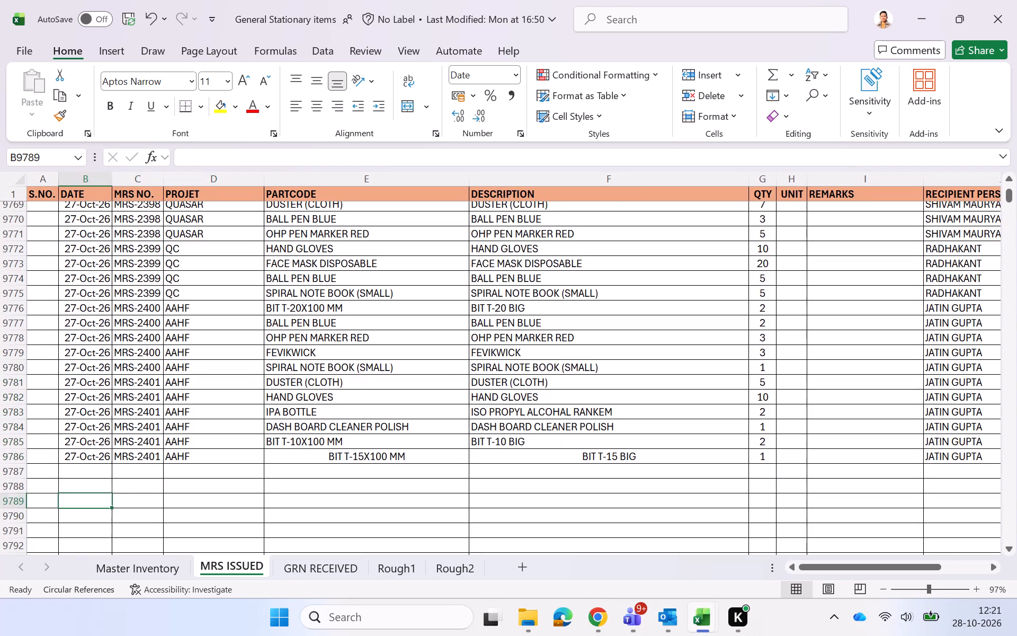
{"action": "key", "text": "Up"}
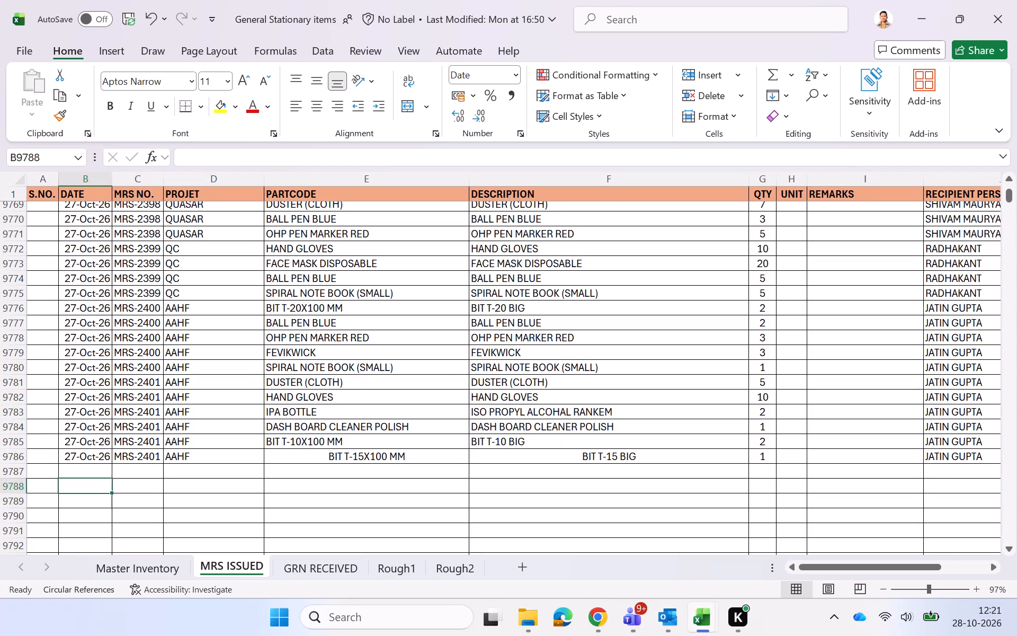
{"action": "key", "text": "Up"}
{"action": "key", "text": "Up"}
{"action": "key", "text": "ctrl+c"}
{"action": "key", "text": "Down"}
{"action": "key", "text": "ctrl+v"}
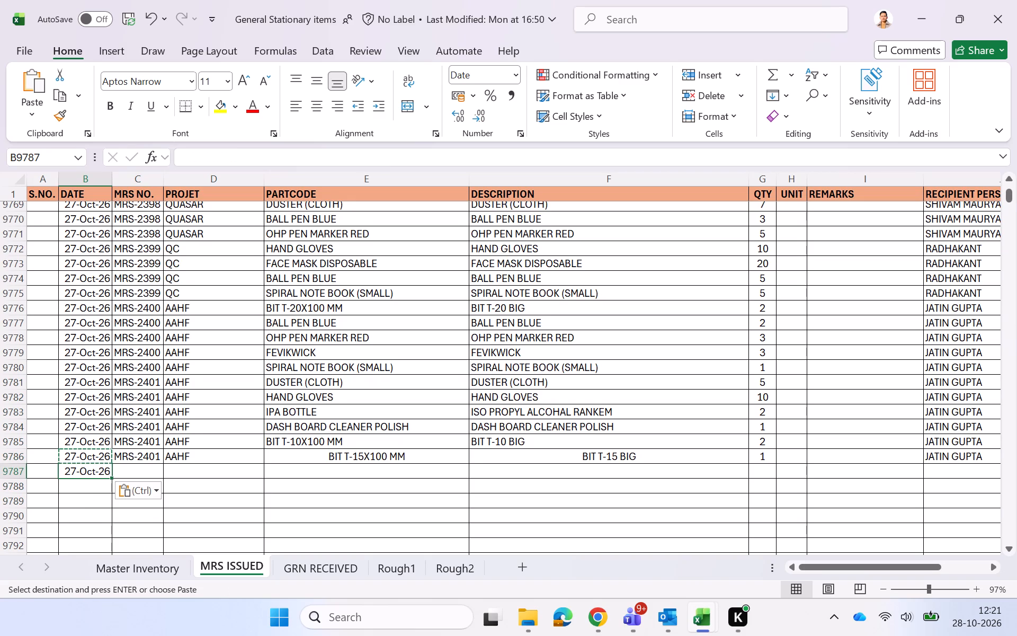
{"action": "left_click", "coordinate": [138, 456]}
{"action": "double_click", "coordinate": [164, 463]}
Enter REWORK as the project for MRS-2402 in row 9787.
{"action": "left_click", "coordinate": [199, 470]}
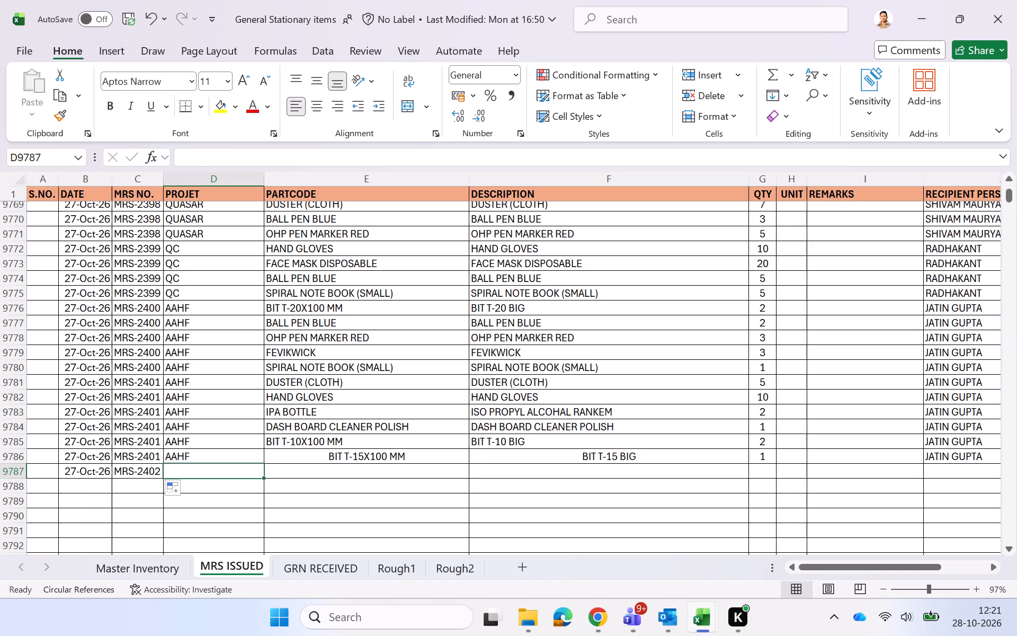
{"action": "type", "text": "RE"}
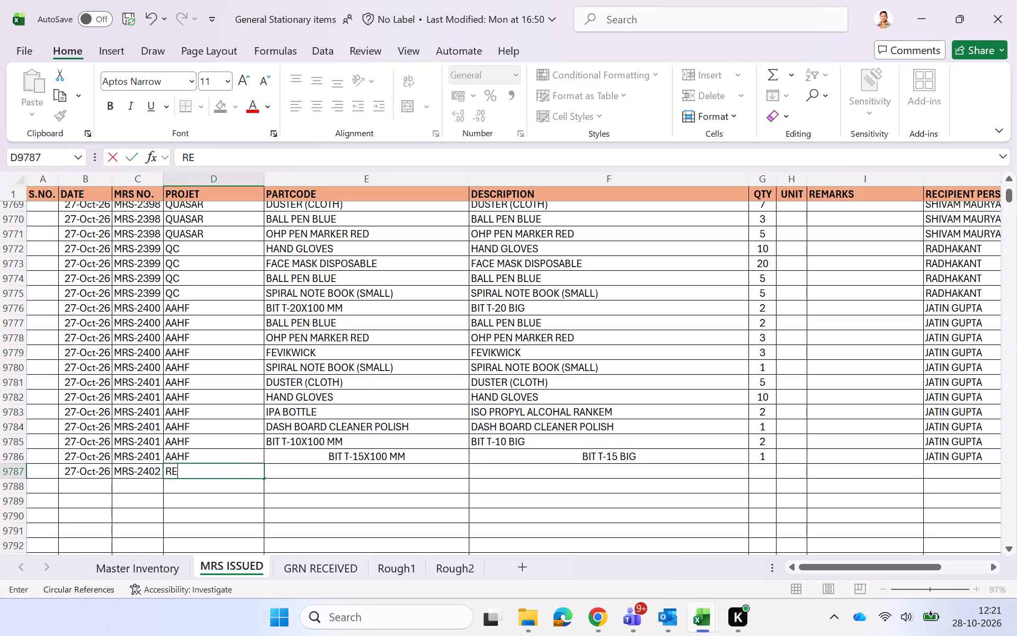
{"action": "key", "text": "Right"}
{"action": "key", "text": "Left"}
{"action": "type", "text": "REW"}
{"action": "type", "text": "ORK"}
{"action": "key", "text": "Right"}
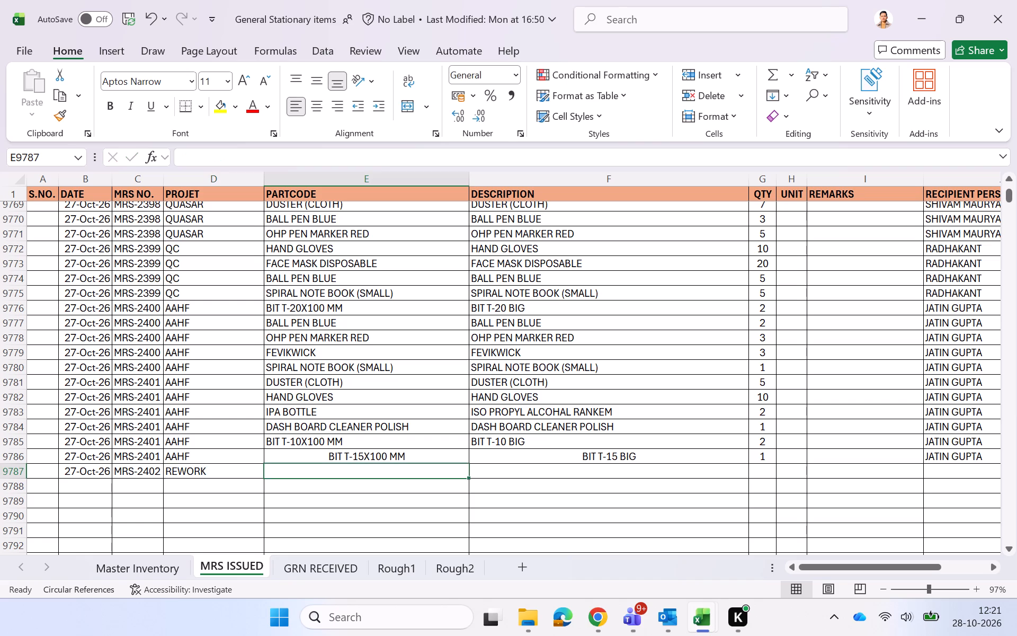
Copy the HAND GLOVES and IPA BOTTLE partcodes and descriptions from rows 9782 and 9783 into rows 9787 and 9788.
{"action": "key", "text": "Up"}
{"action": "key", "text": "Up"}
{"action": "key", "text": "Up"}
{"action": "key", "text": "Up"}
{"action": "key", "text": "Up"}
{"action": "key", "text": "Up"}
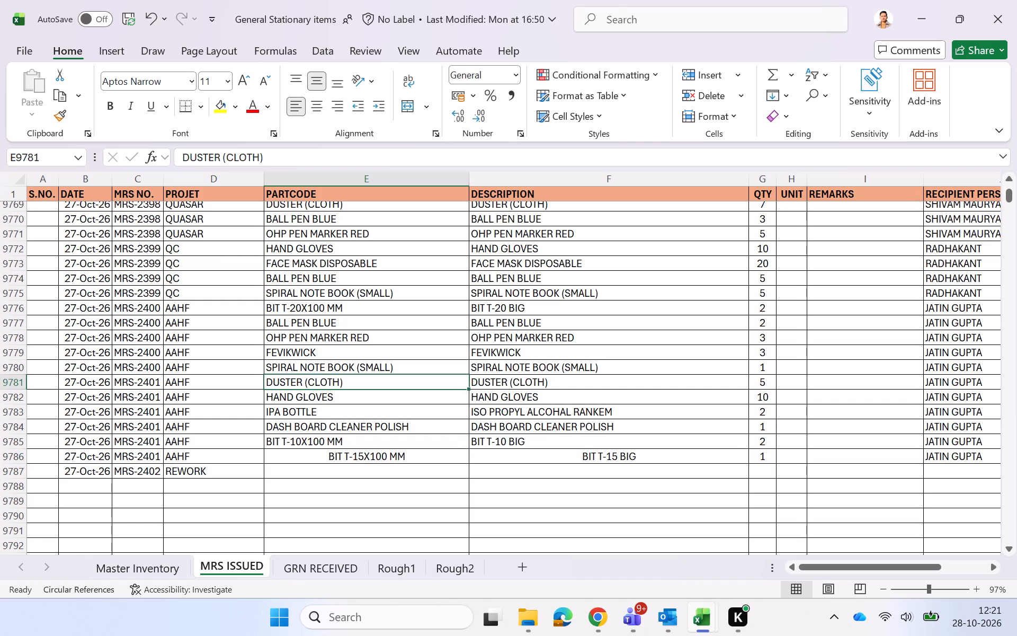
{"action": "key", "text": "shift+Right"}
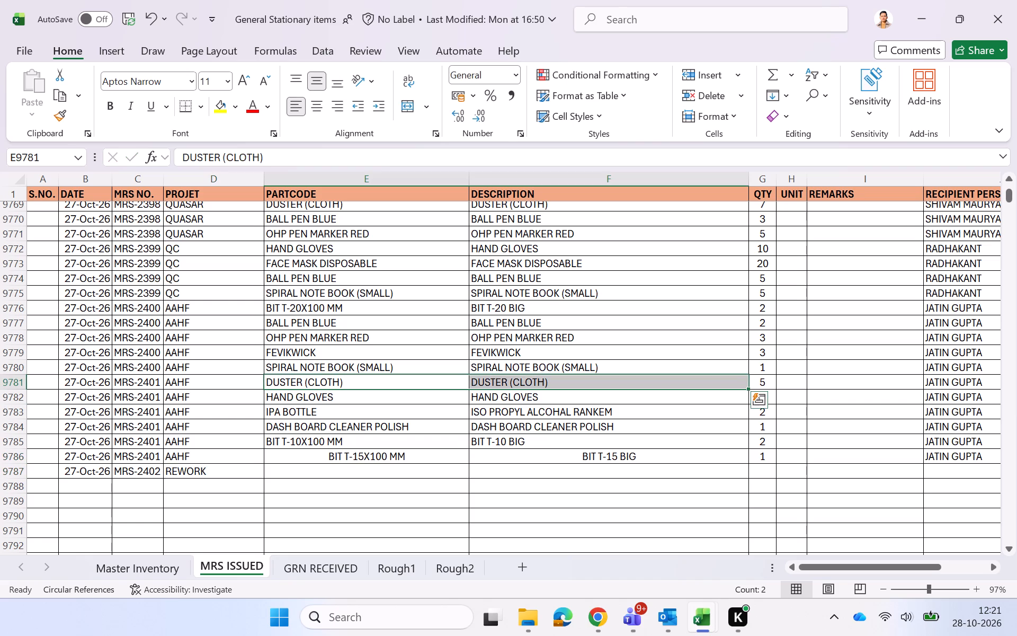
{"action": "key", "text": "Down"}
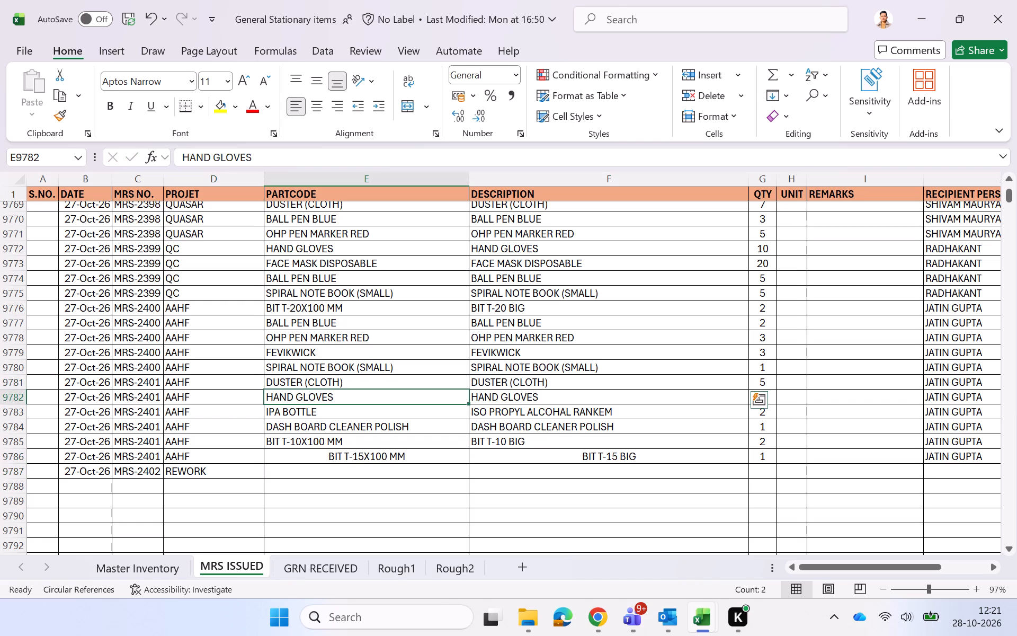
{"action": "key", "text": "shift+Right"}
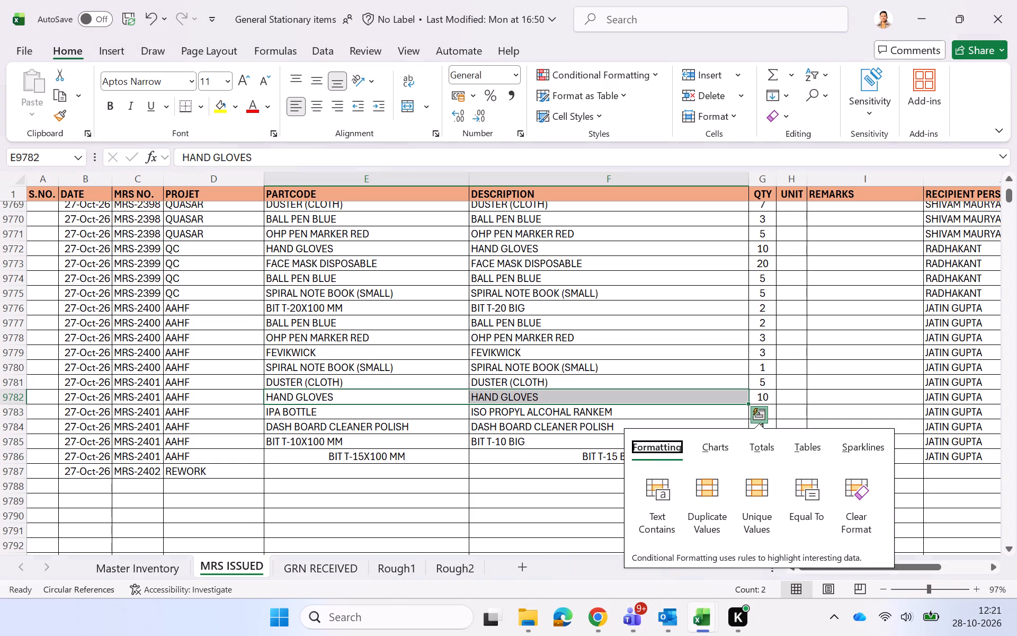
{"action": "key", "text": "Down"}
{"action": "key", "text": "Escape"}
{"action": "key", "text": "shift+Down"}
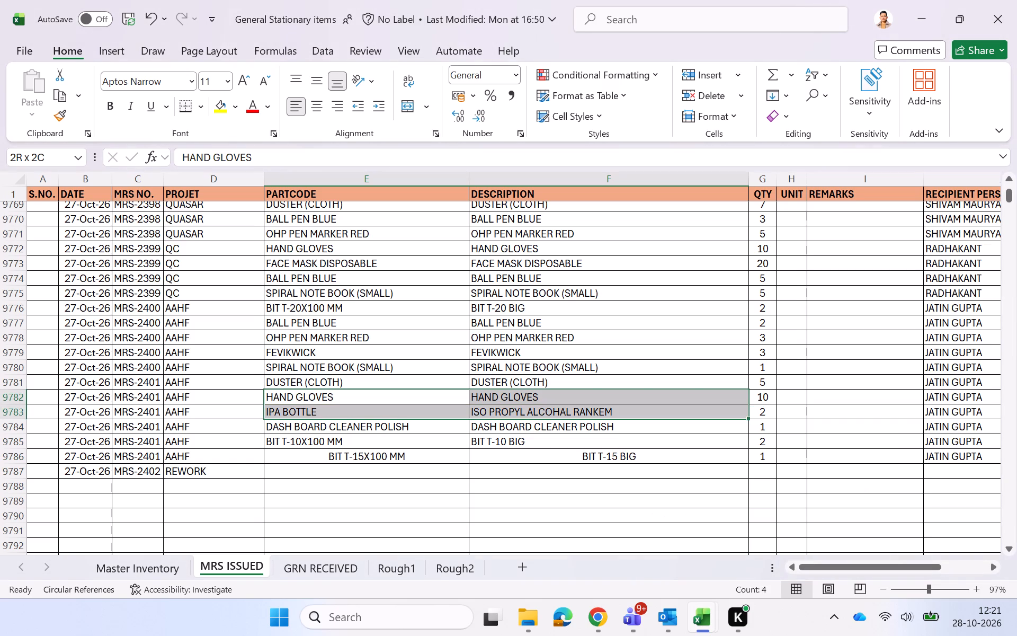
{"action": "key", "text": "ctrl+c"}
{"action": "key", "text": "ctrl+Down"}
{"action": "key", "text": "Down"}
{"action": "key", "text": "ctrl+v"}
Copy the FACE MASK DISPOSABLE partcode and description from row 9773 into row 9789.
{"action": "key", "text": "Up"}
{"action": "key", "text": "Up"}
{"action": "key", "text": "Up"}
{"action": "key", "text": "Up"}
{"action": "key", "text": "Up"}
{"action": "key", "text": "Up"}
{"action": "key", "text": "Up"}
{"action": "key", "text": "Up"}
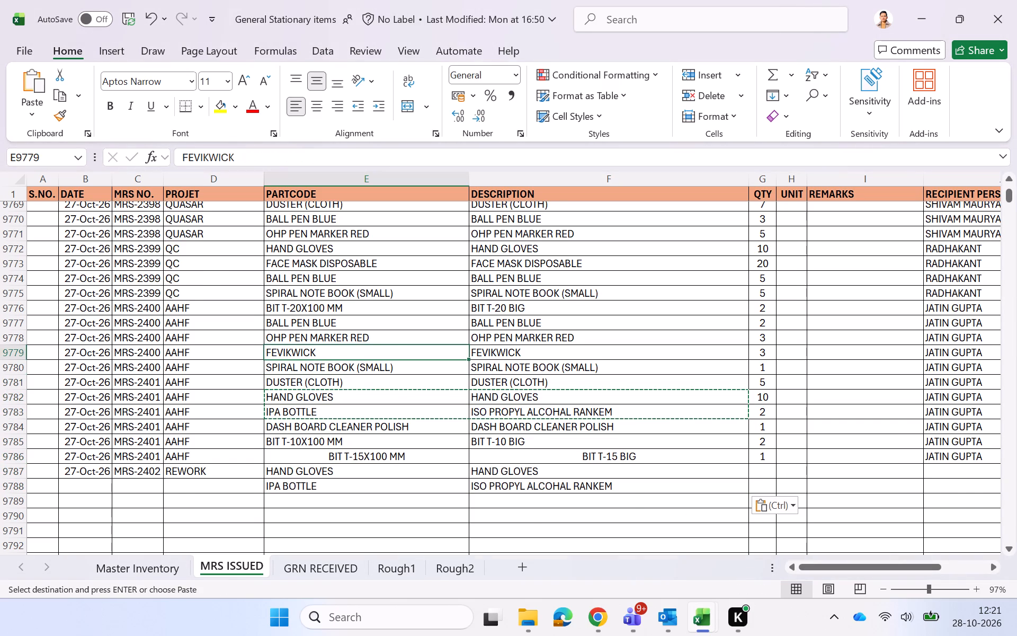
{"action": "scroll", "coordinate": [199, 470], "scroll_direction": "up", "scroll_amount": 1}
{"action": "left_click", "coordinate": [352, 385]}
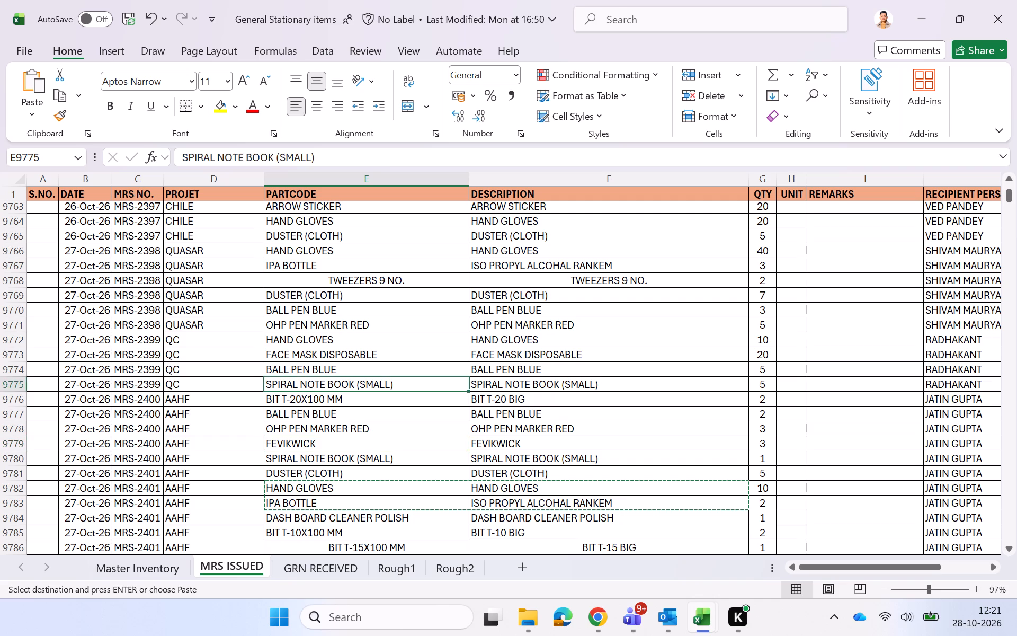
{"action": "key", "text": "Up"}
{"action": "key", "text": "Up"}
{"action": "key", "text": "shift+Right"}
{"action": "key", "text": "ctrl+c"}
{"action": "key", "text": "ctrl+Down"}
{"action": "key", "text": "Down"}
{"action": "key", "text": "ctrl+v"}
{"action": "key", "text": "Down"}
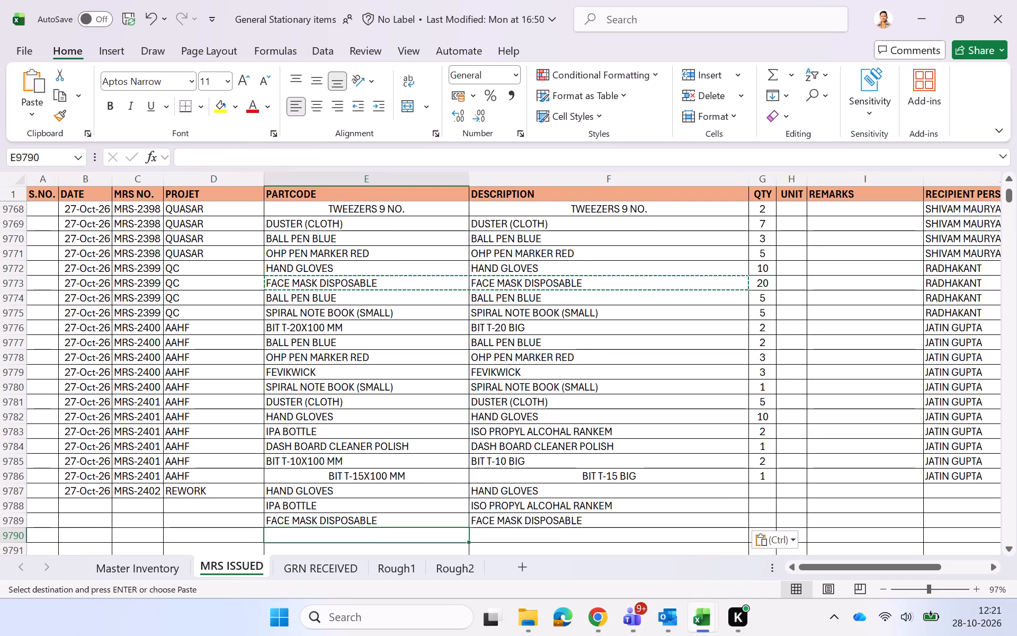
Copy the LINT FREE WIPES (9X9) PACK OF 150 PCS partcode and description from row 9688 into row 9790.
{"action": "scroll", "coordinate": [352, 385], "scroll_direction": "up", "scroll_amount": 3}
{"action": "scroll", "coordinate": [459, 322], "scroll_direction": "up", "scroll_amount": 1}
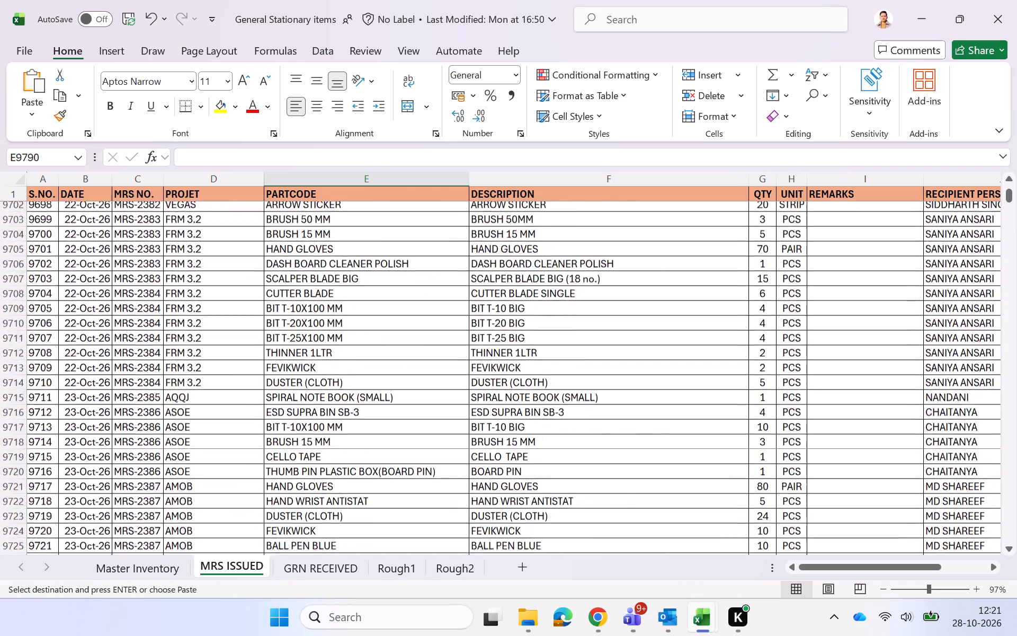
{"action": "scroll", "coordinate": [459, 322], "scroll_direction": "up", "scroll_amount": 1}
{"action": "scroll", "coordinate": [433, 363], "scroll_direction": "up", "scroll_amount": 3}
{"action": "double_click", "coordinate": [433, 363]}
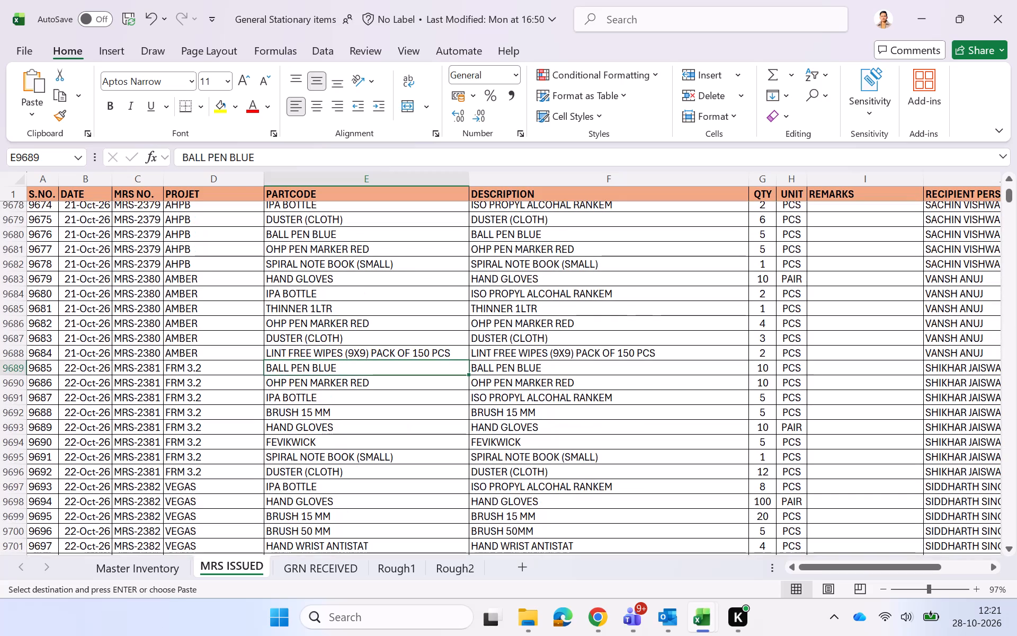
{"action": "key", "text": "Up"}
{"action": "key", "text": "shift+Right"}
{"action": "key", "text": "Return"}
{"action": "key", "text": "Up"}
{"action": "key", "text": "Up"}
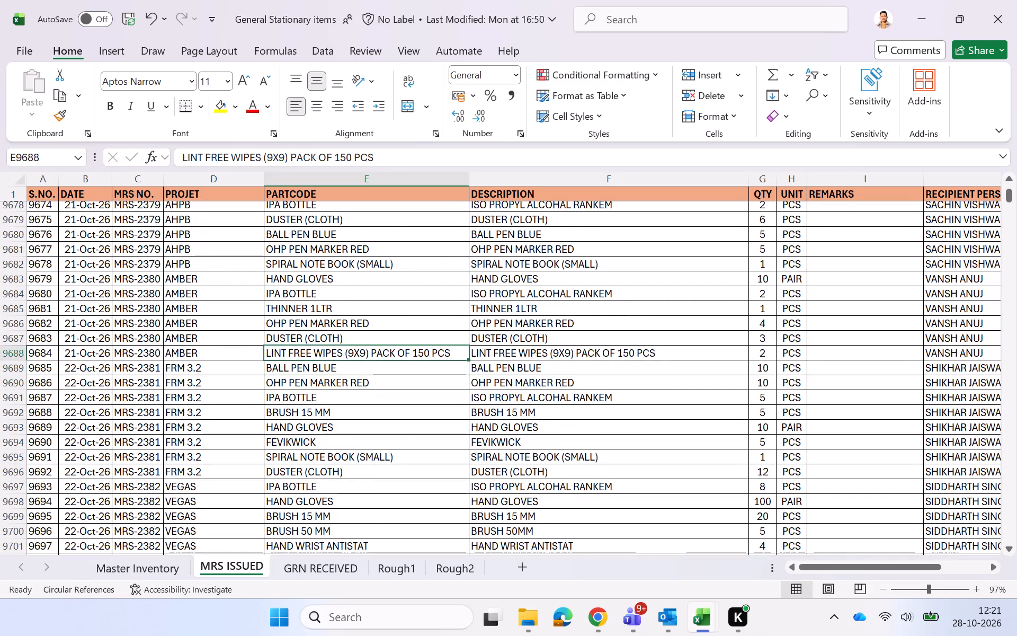
{"action": "key", "text": "shift+Right"}
{"action": "key", "text": "ctrl+c"}
{"action": "key", "text": "ctrl+Down"}
{"action": "key", "text": "Down"}
{"action": "key", "text": "ctrl+v"}
{"action": "key", "text": "ctrl+Down"}
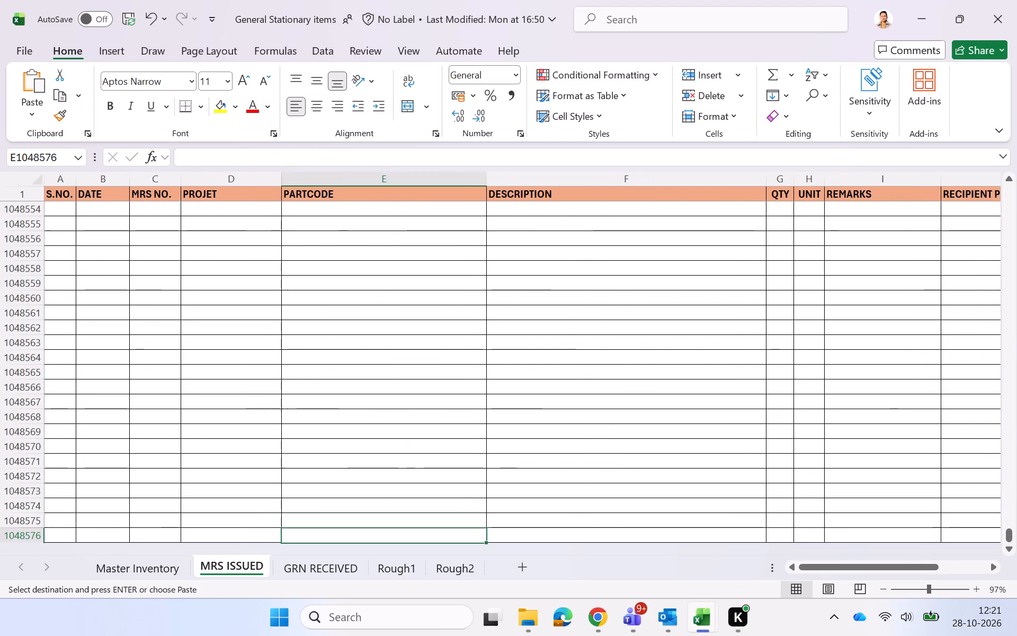
{"action": "key", "text": "ctrl+Up"}
{"action": "scroll", "coordinate": [433, 363], "scroll_direction": "up", "scroll_amount": 2}
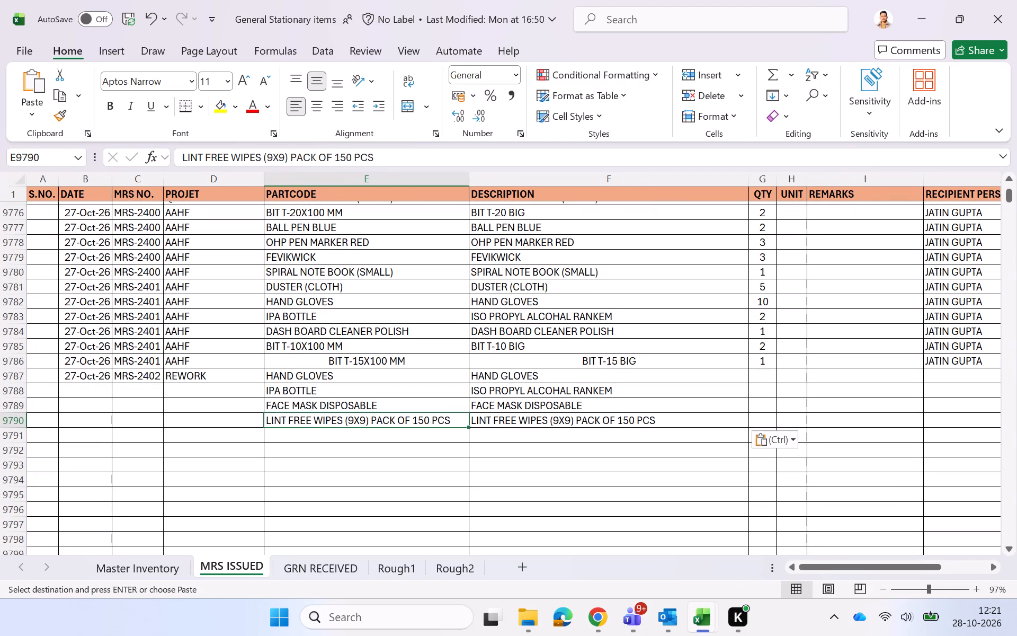
Search the sheet for CELLO and copy the CELLO TAPE partcode and description from row 534 into row 9791.
{"action": "key", "text": "Down"}
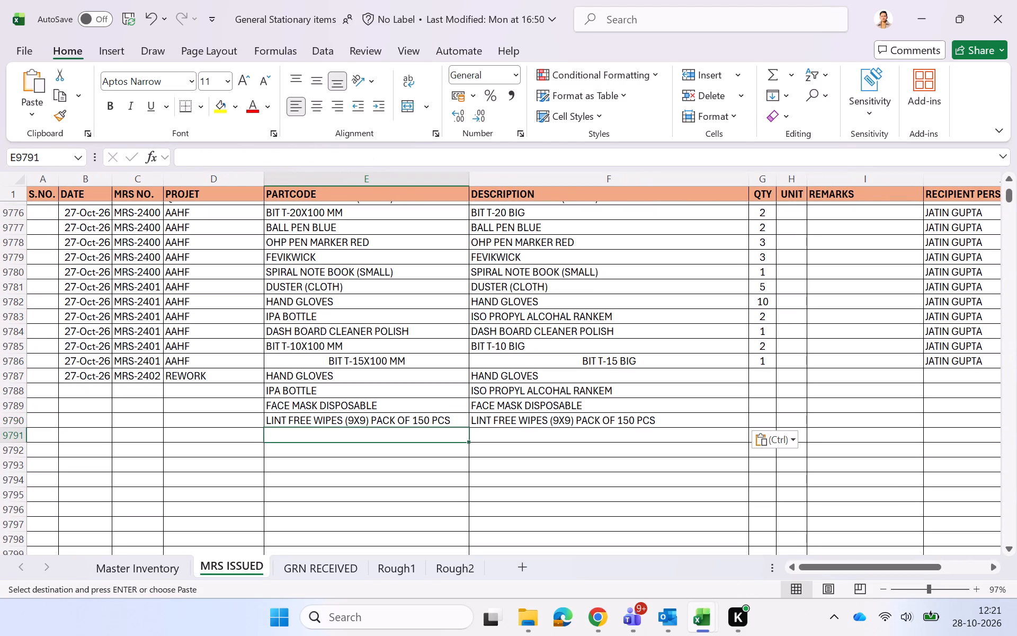
{"action": "key", "text": "ctrl+f"}
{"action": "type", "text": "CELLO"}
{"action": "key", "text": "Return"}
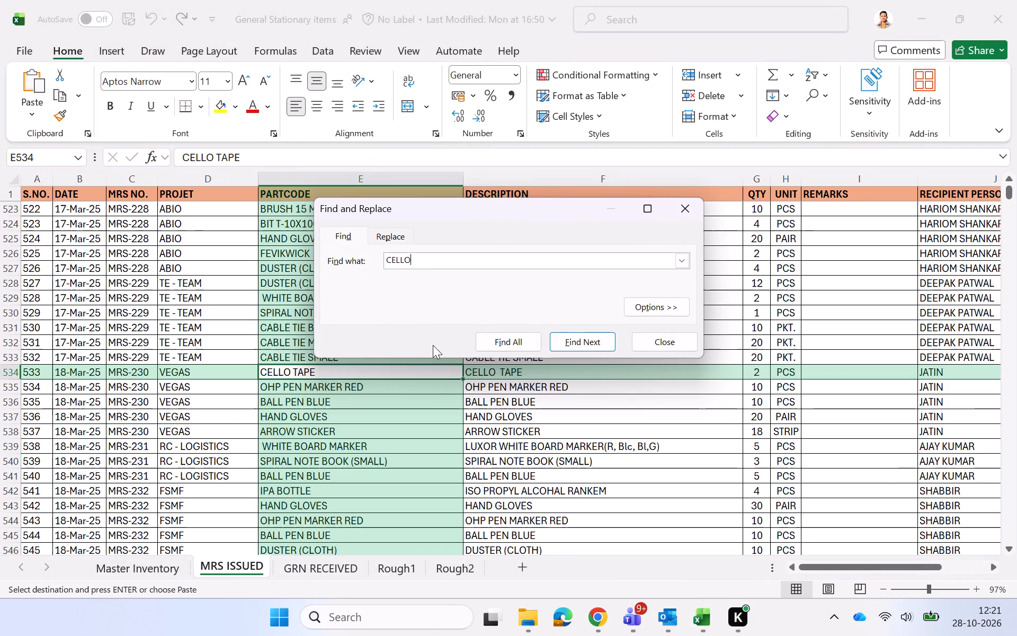
{"action": "left_click", "coordinate": [659, 334]}
{"action": "key", "text": "shift+Right"}
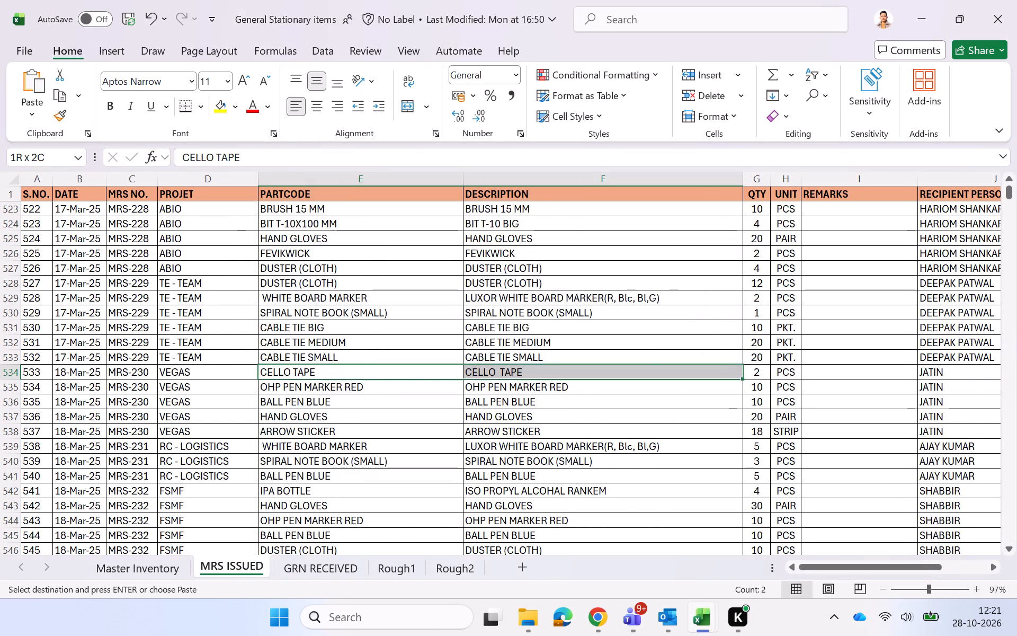
{"action": "key", "text": "ctrl+c"}
{"action": "key", "text": "ctrl+Down"}
{"action": "key", "text": "Down"}
{"action": "key", "text": "ctrl+v"}
Enter the MRS-2402 quantities 80, 3, 200, 300 and 1 in rows 9787 to 9791.
{"action": "key", "text": "ctrl+Right"}
{"action": "key", "text": "Right"}
{"action": "key", "text": "Up"}
{"action": "key", "text": "Up"}
{"action": "key", "text": "Up"}
{"action": "key", "text": "Up"}
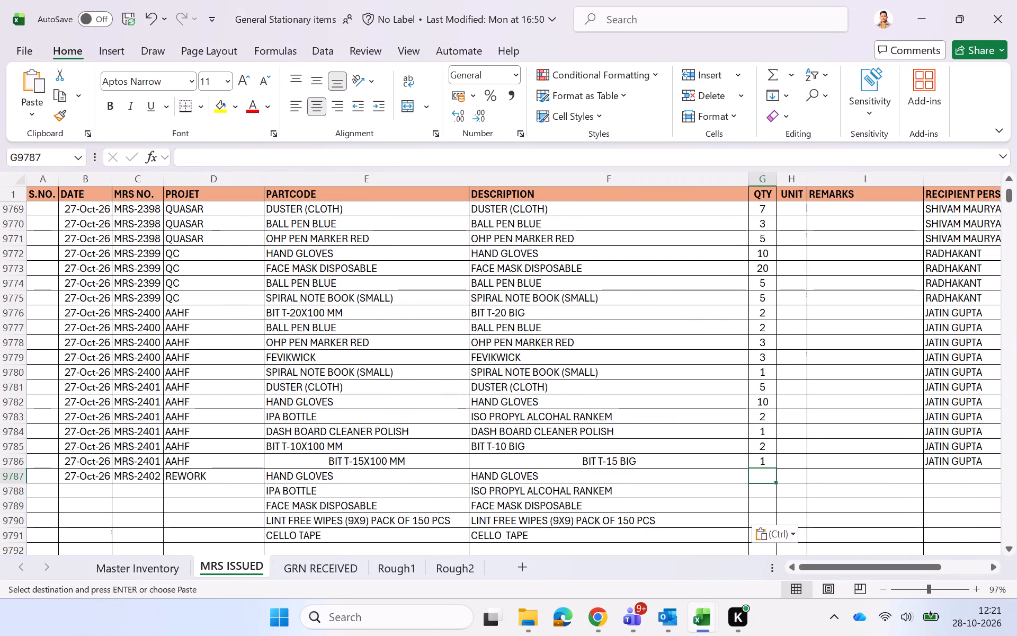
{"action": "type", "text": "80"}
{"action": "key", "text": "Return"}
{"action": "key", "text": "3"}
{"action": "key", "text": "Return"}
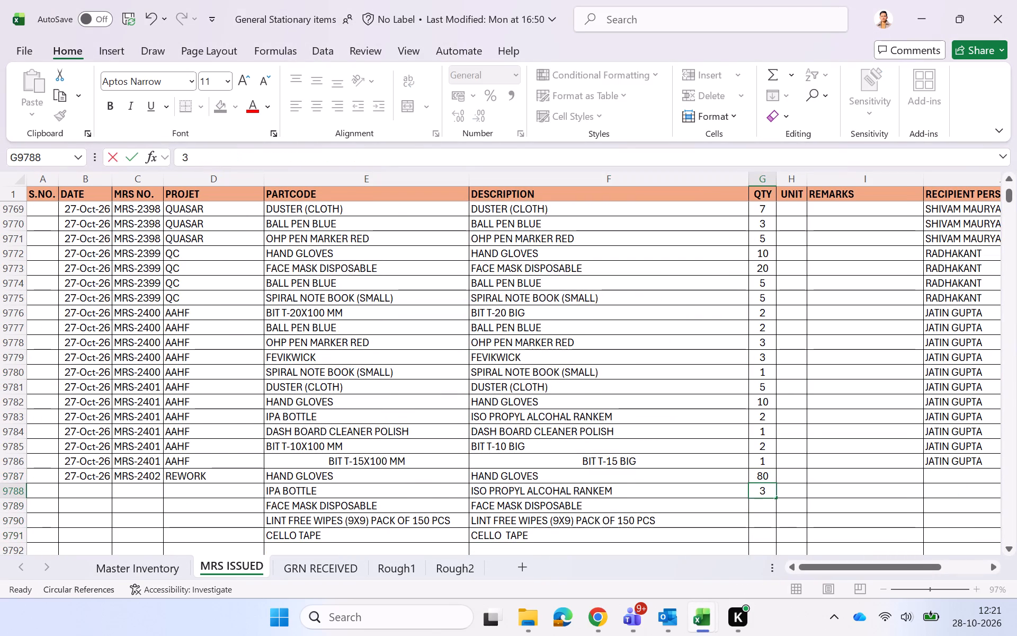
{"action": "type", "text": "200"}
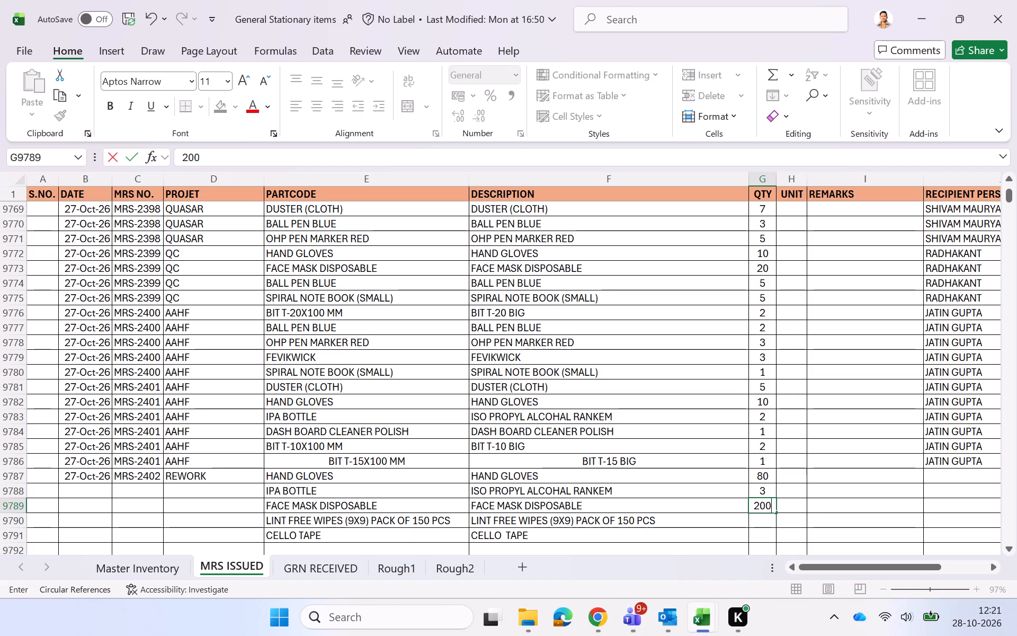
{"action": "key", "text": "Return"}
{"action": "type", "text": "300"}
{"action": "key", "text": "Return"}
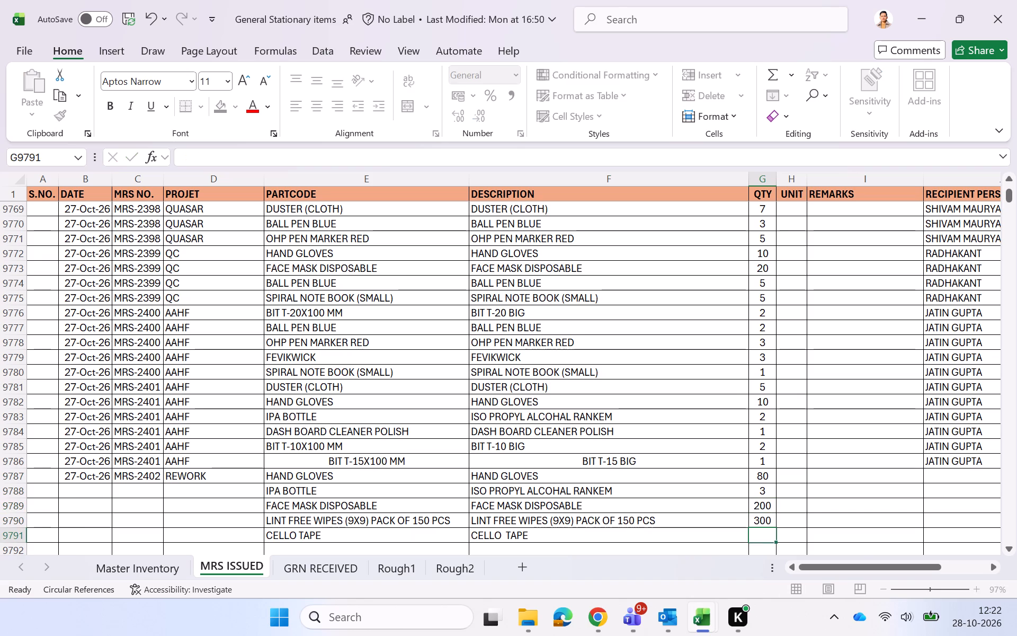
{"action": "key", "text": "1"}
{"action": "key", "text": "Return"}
Enter the recipient person's name for MRS-2402 in row 9787 and fill it down to row 9791.
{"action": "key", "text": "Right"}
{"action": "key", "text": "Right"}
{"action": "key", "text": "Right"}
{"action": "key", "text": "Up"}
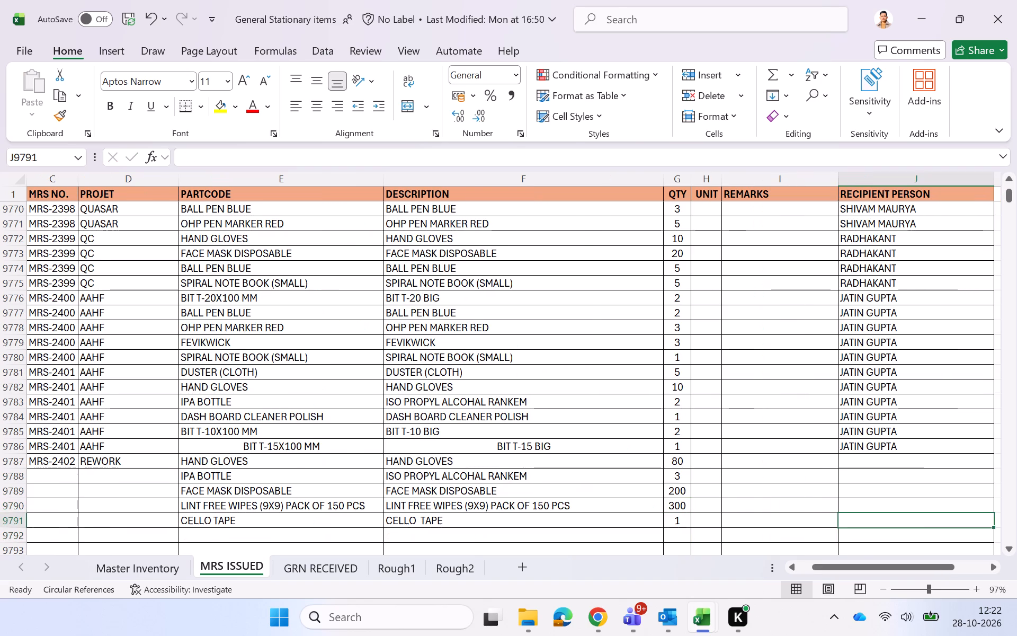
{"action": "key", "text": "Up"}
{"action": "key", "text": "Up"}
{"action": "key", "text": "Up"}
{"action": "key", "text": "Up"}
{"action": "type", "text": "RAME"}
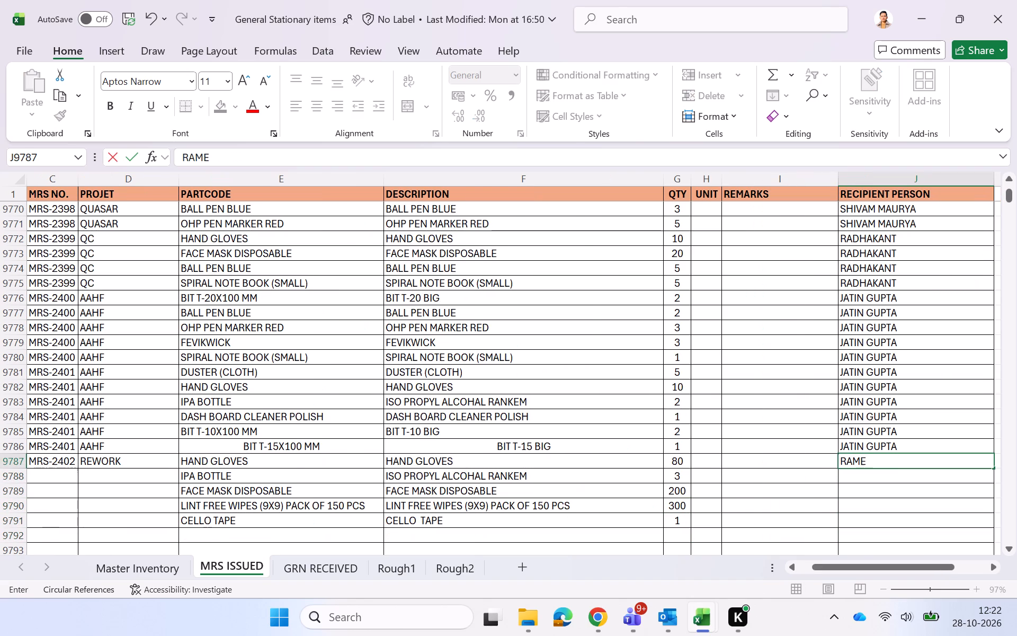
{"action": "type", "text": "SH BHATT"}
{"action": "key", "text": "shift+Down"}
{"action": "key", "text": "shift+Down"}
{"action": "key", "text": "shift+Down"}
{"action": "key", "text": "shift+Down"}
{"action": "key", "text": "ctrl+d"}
Fill the date, MRS number and project from row 9787 down to row 9791.
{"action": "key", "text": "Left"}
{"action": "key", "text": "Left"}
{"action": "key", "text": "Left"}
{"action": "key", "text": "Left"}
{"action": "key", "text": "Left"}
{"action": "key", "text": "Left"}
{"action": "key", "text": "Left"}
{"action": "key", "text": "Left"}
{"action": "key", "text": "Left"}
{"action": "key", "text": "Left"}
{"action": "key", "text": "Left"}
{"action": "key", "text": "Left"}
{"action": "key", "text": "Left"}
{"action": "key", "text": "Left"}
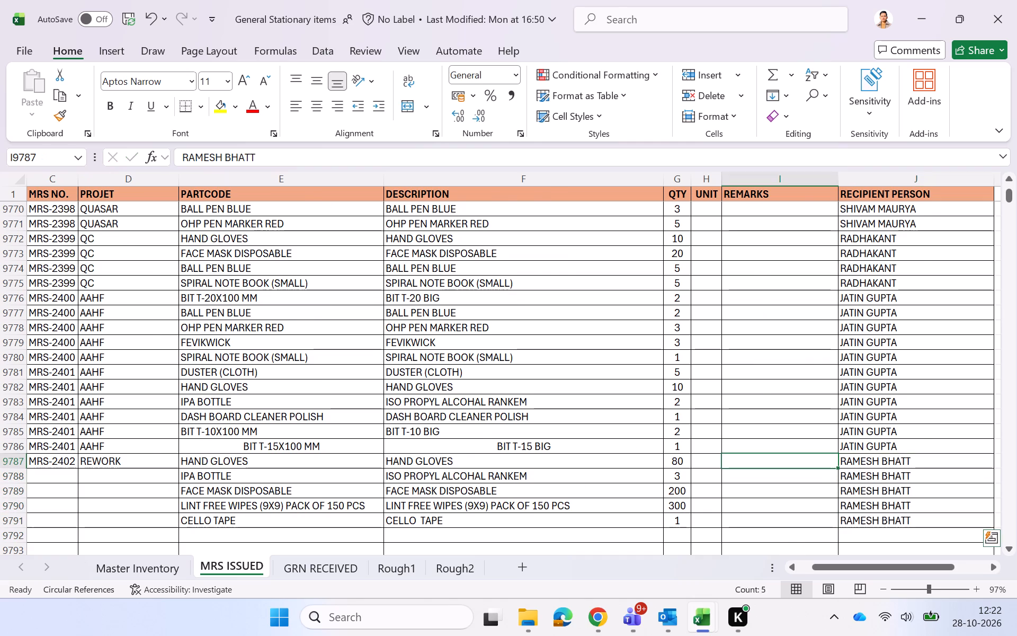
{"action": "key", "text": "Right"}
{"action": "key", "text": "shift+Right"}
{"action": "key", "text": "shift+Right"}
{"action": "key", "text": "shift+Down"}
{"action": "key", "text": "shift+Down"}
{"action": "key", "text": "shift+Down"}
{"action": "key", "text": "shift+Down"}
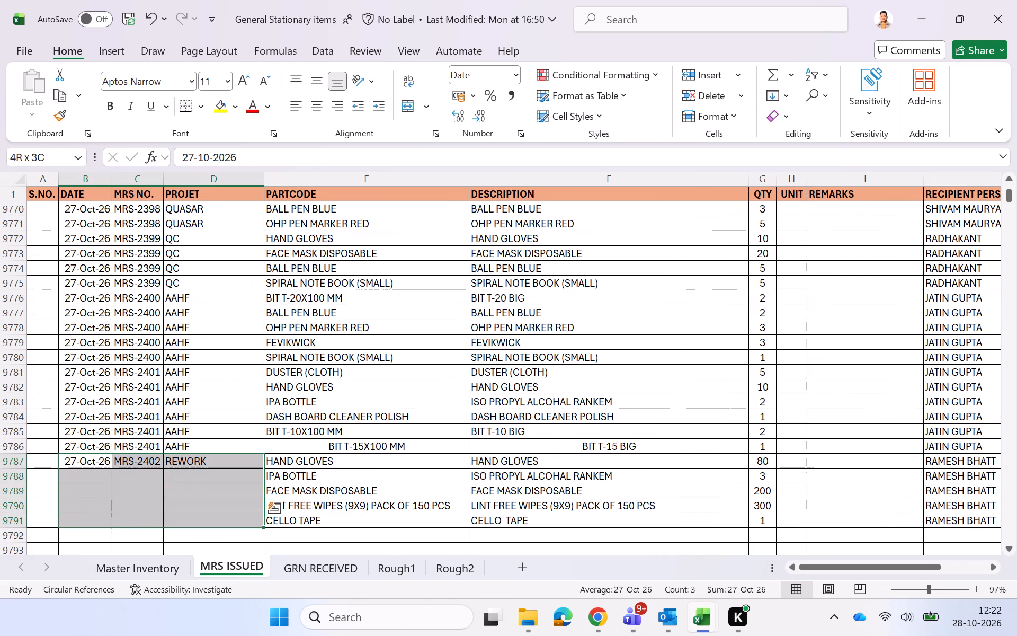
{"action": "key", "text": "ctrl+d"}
Start row 9792 with the date 27-Oct-26 copied from the row above and MRS number MRS-2403.
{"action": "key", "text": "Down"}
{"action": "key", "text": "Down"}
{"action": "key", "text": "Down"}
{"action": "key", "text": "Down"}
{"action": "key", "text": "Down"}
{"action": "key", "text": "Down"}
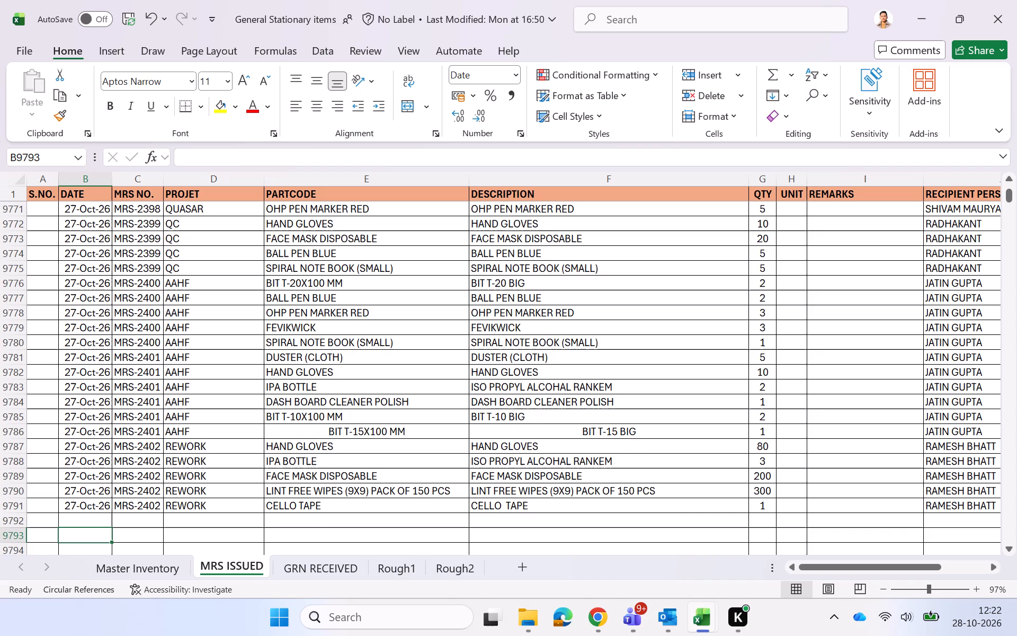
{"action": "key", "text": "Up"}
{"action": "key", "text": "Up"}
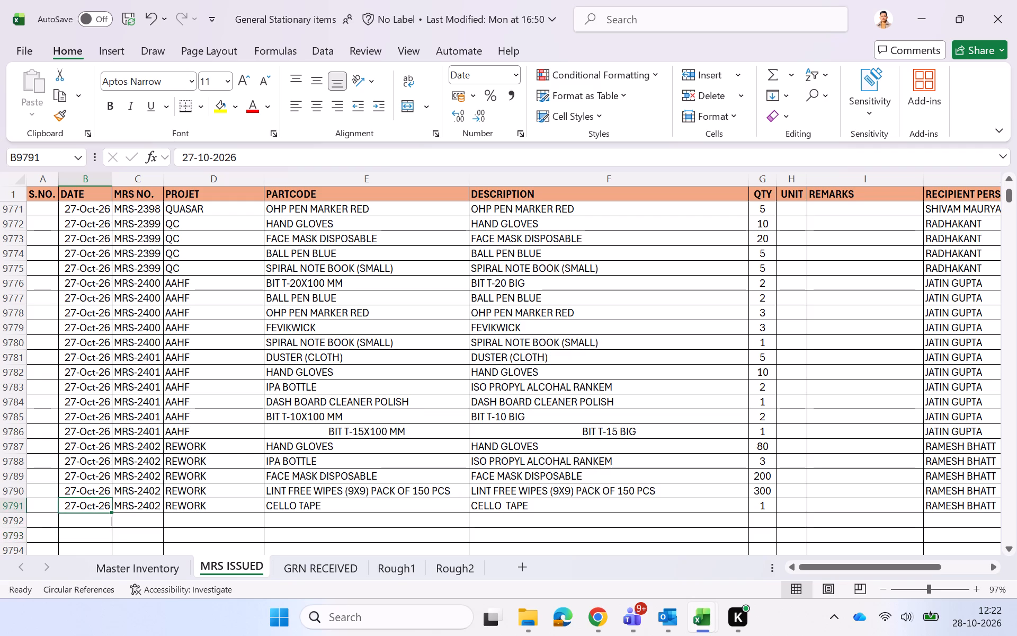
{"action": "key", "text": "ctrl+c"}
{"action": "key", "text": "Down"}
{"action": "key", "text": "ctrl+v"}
{"action": "scroll", "coordinate": [284, 363], "scroll_direction": "down", "scroll_amount": 1}
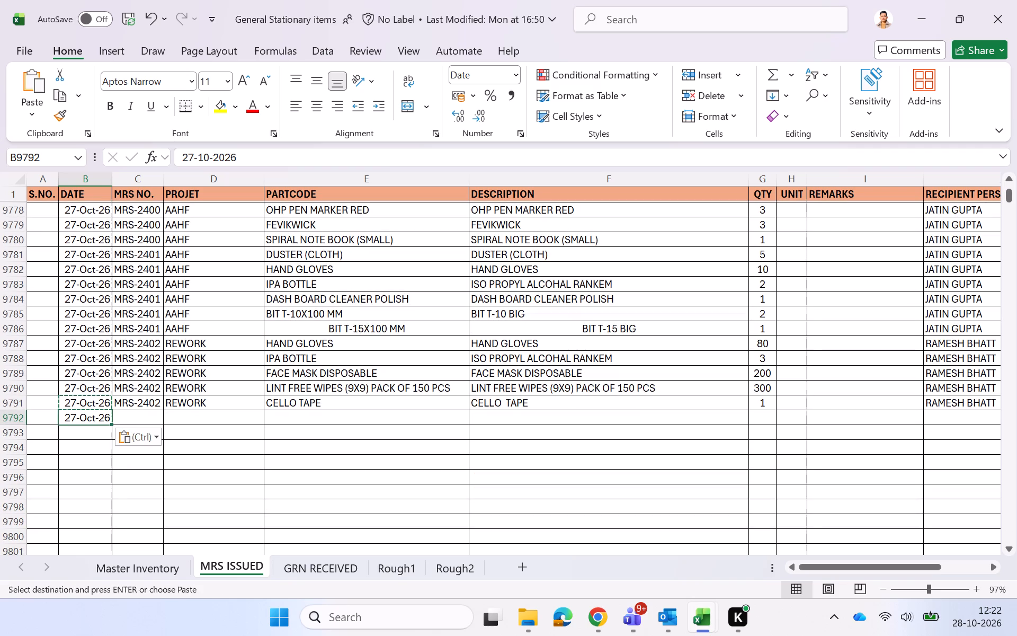
{"action": "left_click", "coordinate": [141, 401]}
{"action": "double_click", "coordinate": [161, 409]}
{"action": "left_click", "coordinate": [183, 417]}
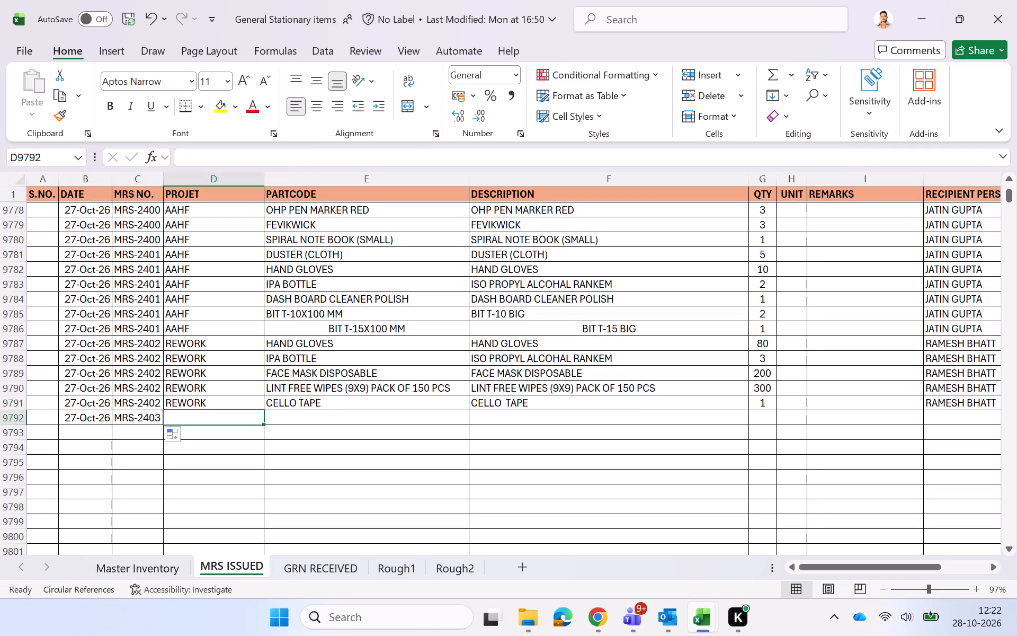
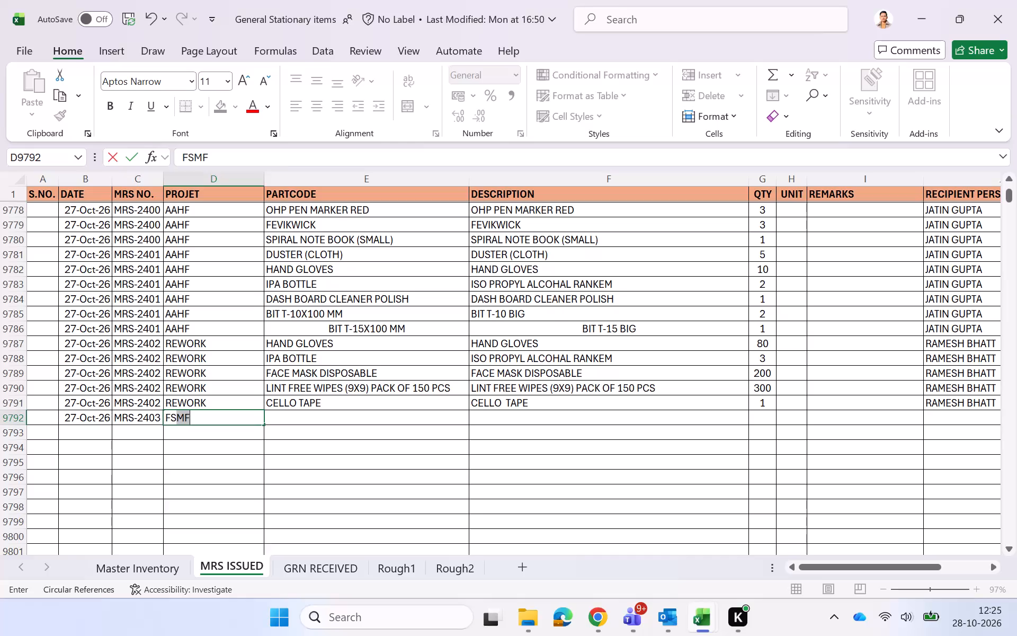
Enter FSMF as the project for MRS-2403 in row 9792.
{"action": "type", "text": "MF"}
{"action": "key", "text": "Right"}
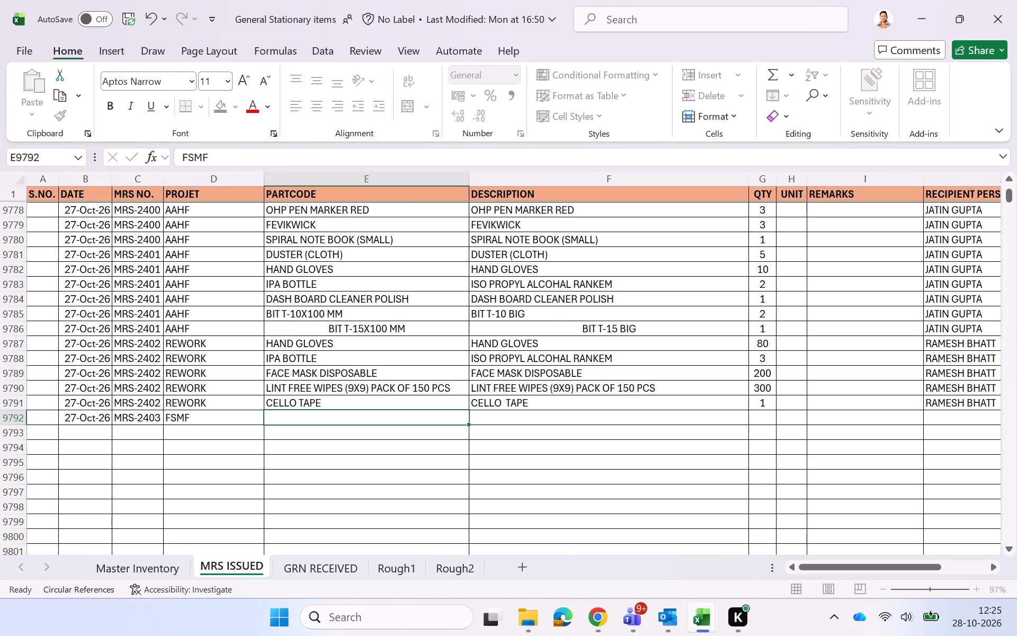
Copy the HAND GLOVES part code and description from row 9787 into row 9792.
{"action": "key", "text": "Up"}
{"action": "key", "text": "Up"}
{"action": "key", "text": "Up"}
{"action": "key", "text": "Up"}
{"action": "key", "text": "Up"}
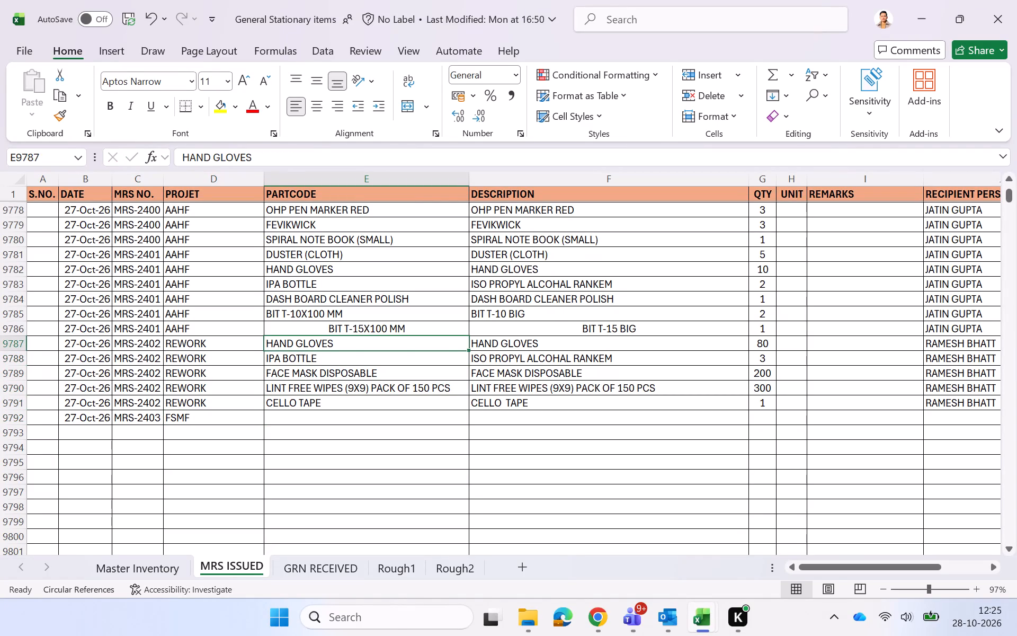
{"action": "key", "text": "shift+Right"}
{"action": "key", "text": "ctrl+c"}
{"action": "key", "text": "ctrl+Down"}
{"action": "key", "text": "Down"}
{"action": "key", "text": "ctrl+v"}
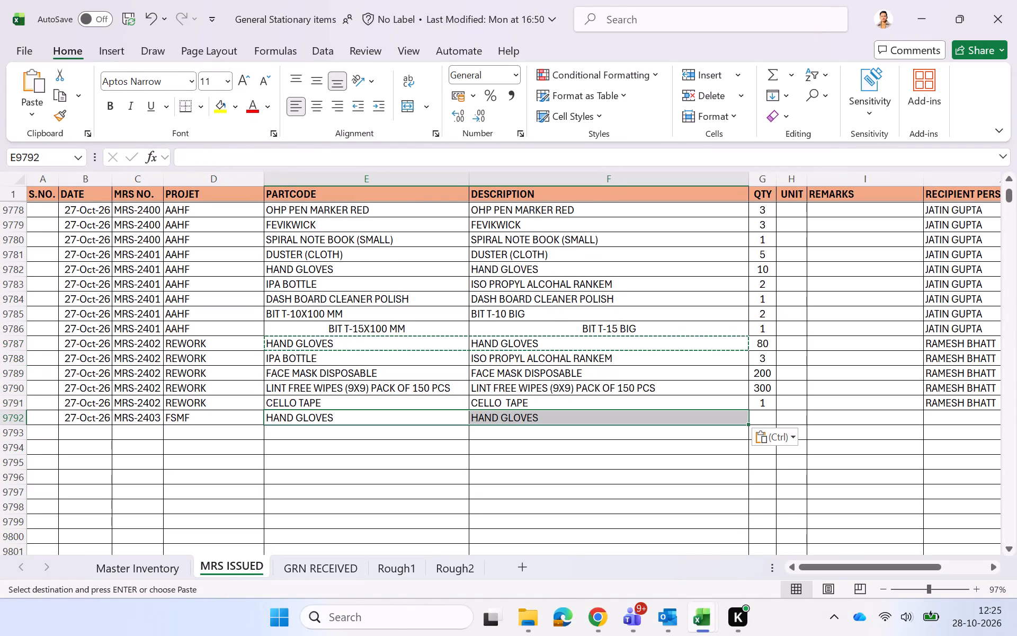
Copy the IPA BOTTLE part code and its ISO PROPYL ALCOHAL RANKEM description from row 9788 into row 9793.
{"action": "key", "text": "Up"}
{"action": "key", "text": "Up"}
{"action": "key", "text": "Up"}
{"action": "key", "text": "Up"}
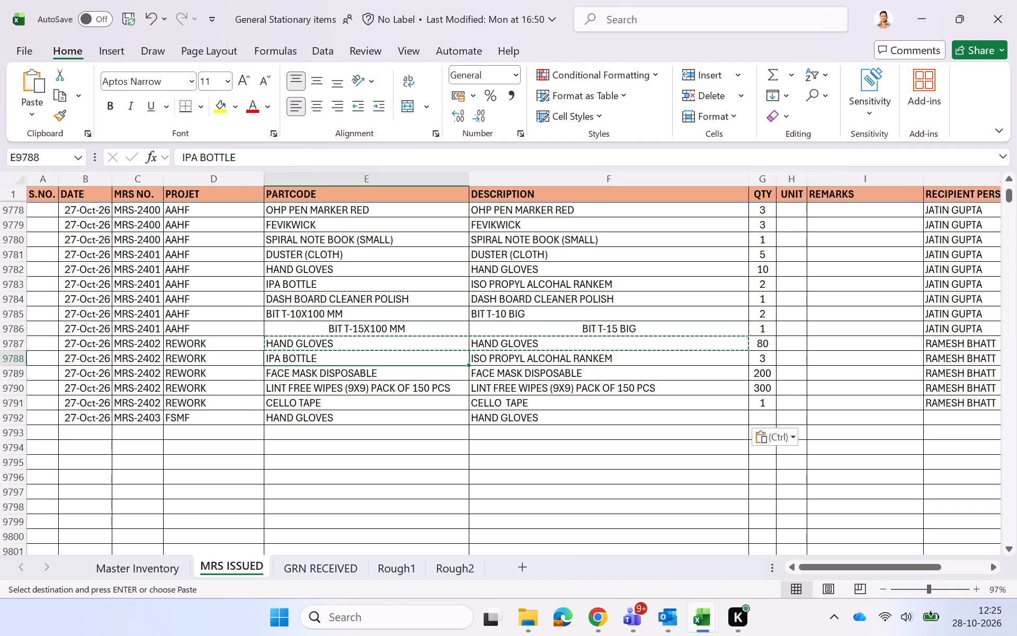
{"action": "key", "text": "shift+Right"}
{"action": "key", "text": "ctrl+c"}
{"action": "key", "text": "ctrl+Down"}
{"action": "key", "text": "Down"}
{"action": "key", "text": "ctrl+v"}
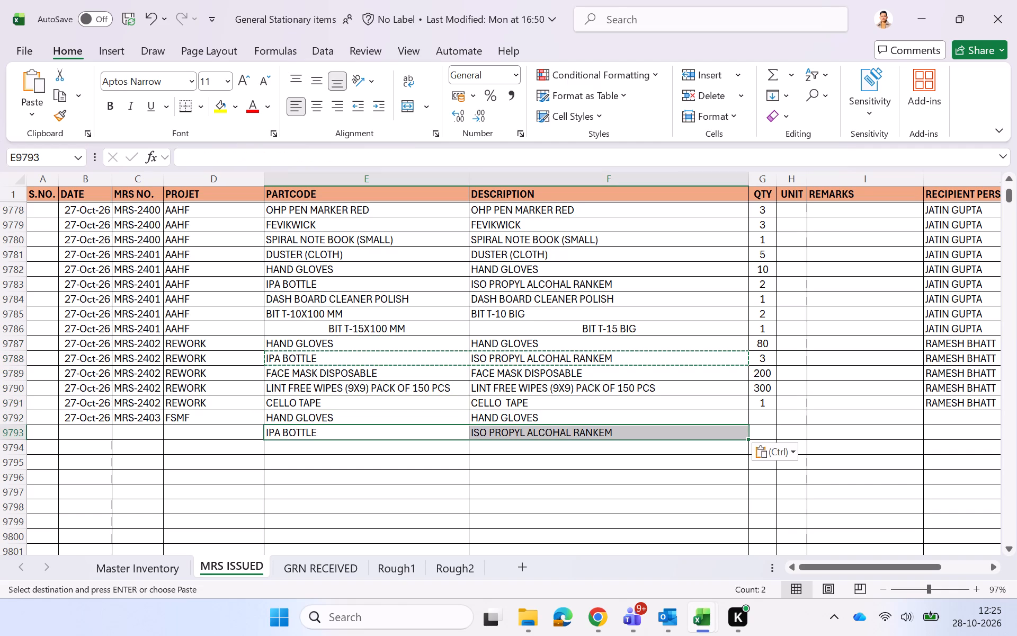
Copy the FEVIKWICK part code and description from row 9779 into row 9794.
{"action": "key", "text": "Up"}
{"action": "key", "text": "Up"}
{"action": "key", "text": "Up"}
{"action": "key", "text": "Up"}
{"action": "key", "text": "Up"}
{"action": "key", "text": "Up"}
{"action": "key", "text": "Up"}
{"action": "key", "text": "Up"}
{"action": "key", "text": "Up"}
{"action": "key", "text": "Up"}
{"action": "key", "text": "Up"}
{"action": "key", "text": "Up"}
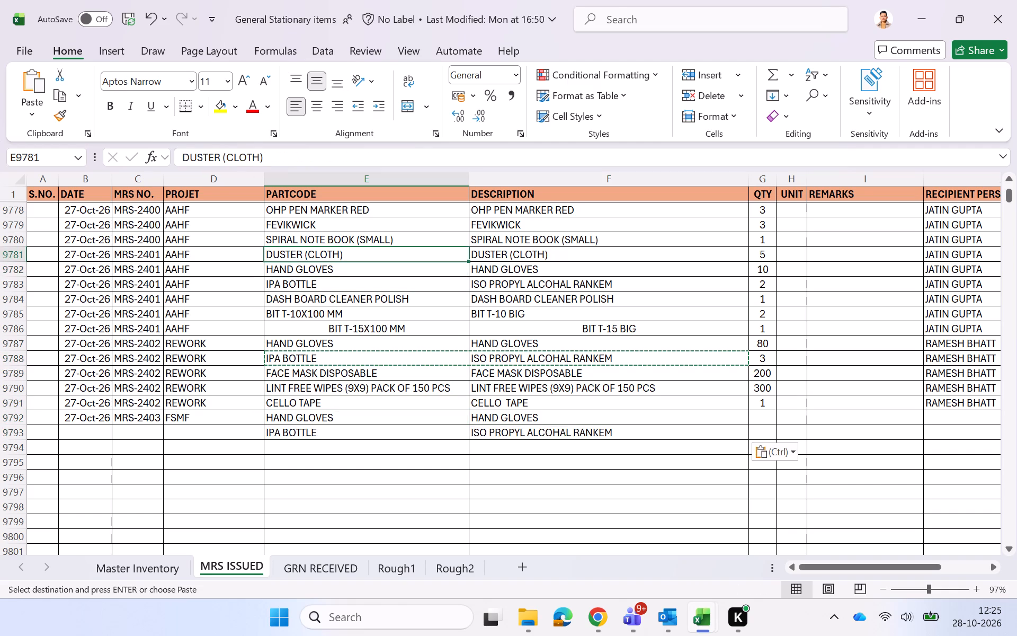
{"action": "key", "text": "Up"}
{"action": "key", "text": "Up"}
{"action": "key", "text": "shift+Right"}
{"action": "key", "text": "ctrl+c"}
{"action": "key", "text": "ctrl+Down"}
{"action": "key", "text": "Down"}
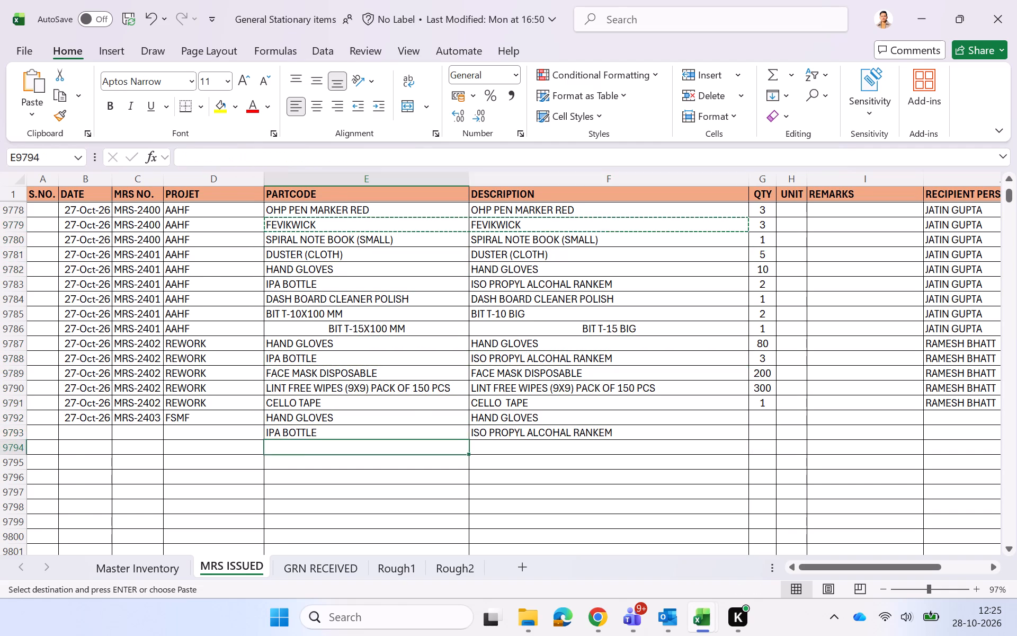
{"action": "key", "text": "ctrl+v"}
Copy the DUSTER (CLOTH) part code and description from row 9781 into row 9795.
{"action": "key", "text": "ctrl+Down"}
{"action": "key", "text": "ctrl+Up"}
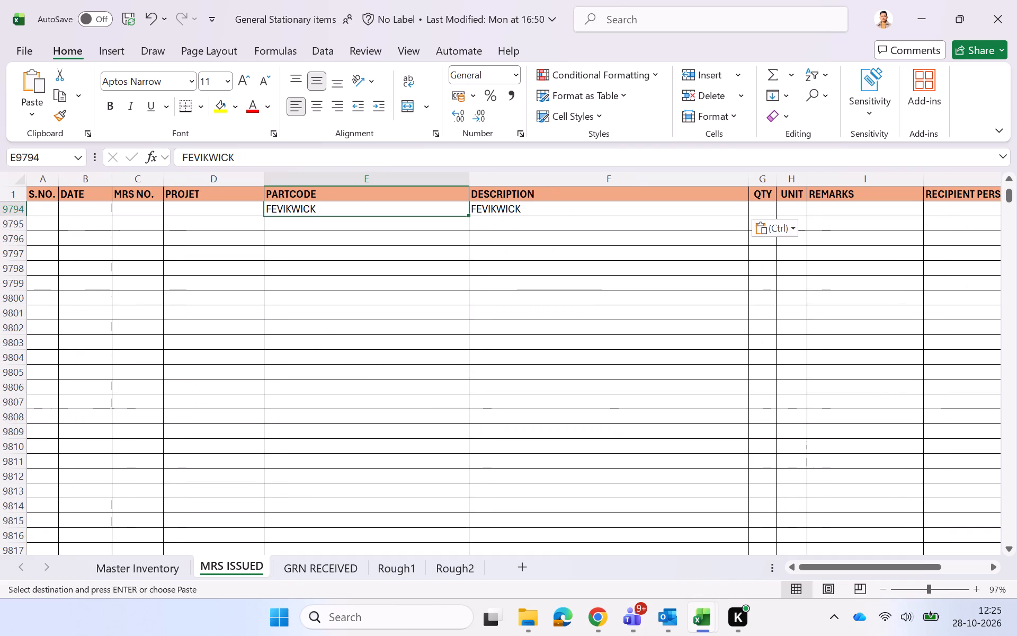
{"action": "scroll", "coordinate": [372, 321], "scroll_direction": "up", "scroll_amount": 2}
{"action": "left_click", "coordinate": [314, 355]}
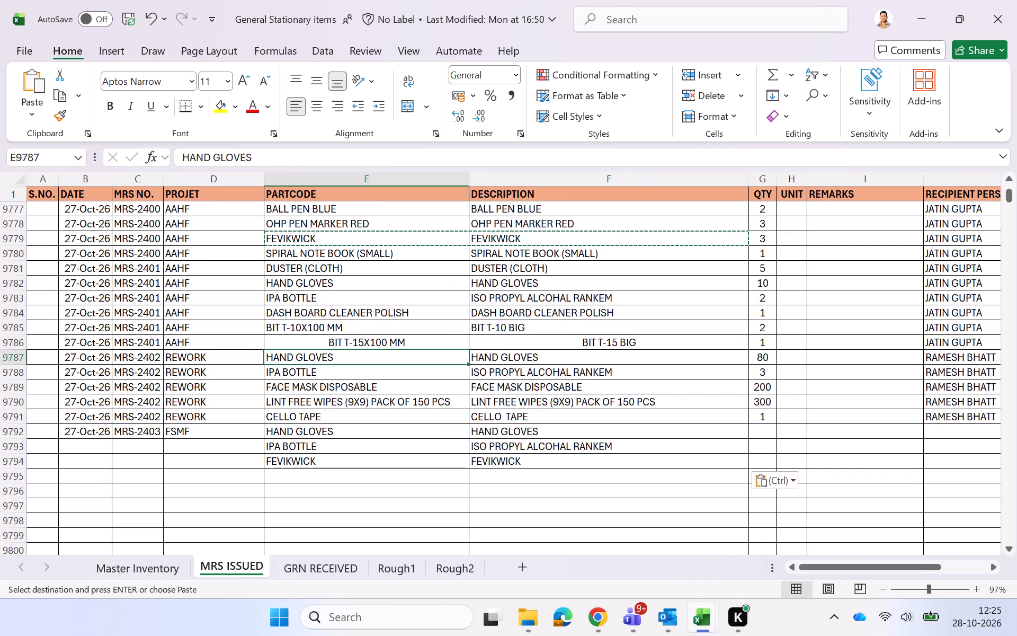
{"action": "key", "text": "Up"}
{"action": "key", "text": "Up"}
{"action": "key", "text": "Up"}
{"action": "key", "text": "Up"}
{"action": "key", "text": "Up"}
{"action": "key", "text": "Up"}
{"action": "key", "text": "shift+Right"}
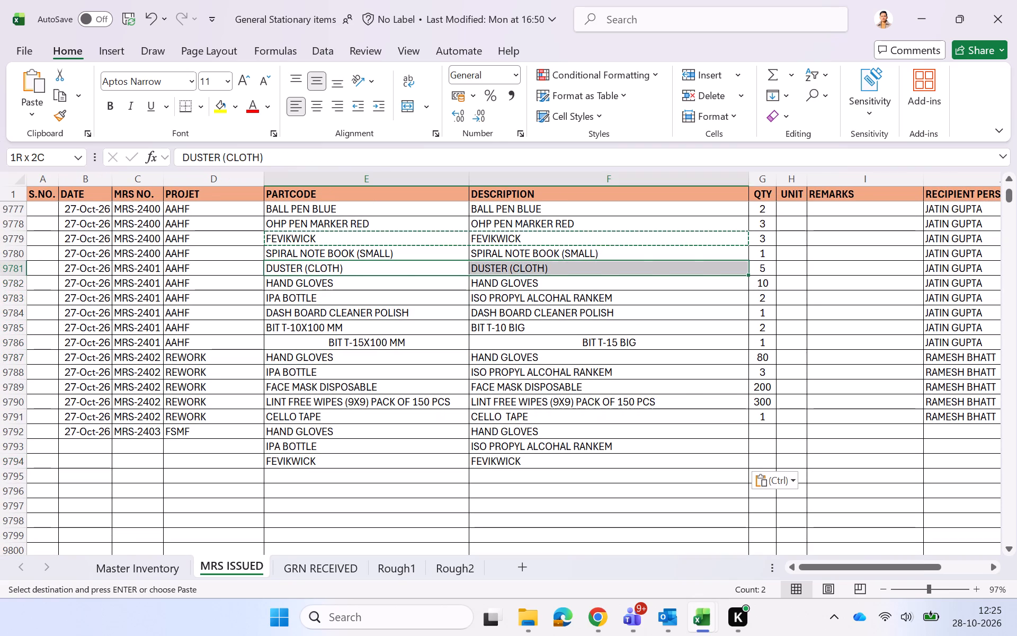
{"action": "key", "text": "ctrl+c"}
{"action": "key", "text": "ctrl+Down"}
{"action": "key", "text": "Down"}
{"action": "key", "text": "ctrl+v"}
Enter the MRS-2403 quantities 80, 6, 5 and 12 in rows 9792 to 9795.
{"action": "key", "text": "Right"}
{"action": "key", "text": "Right"}
{"action": "key", "text": "Up"}
{"action": "key", "text": "Up"}
{"action": "key", "text": "Up"}
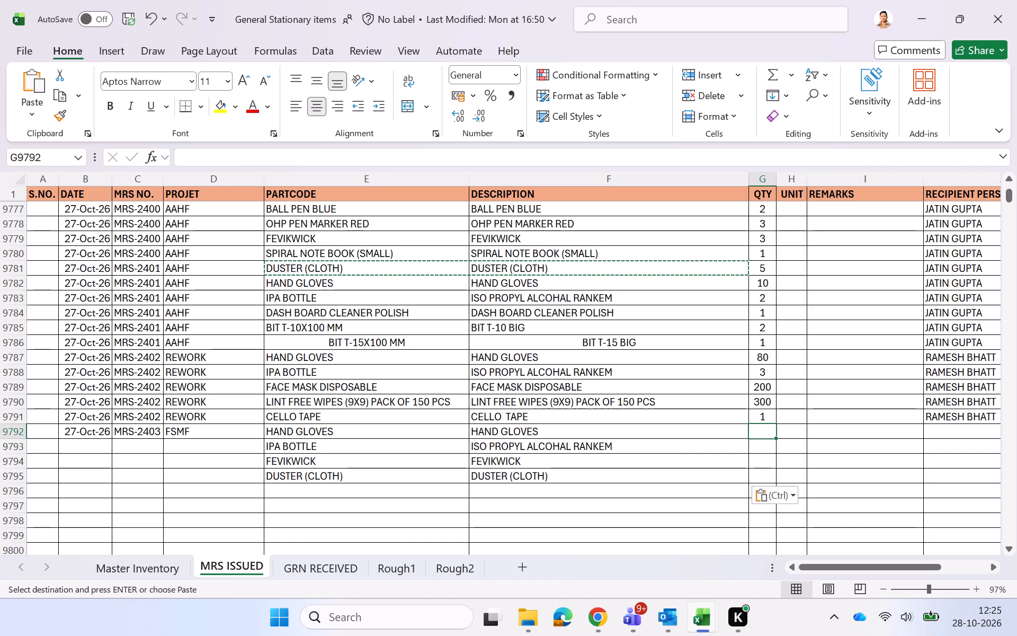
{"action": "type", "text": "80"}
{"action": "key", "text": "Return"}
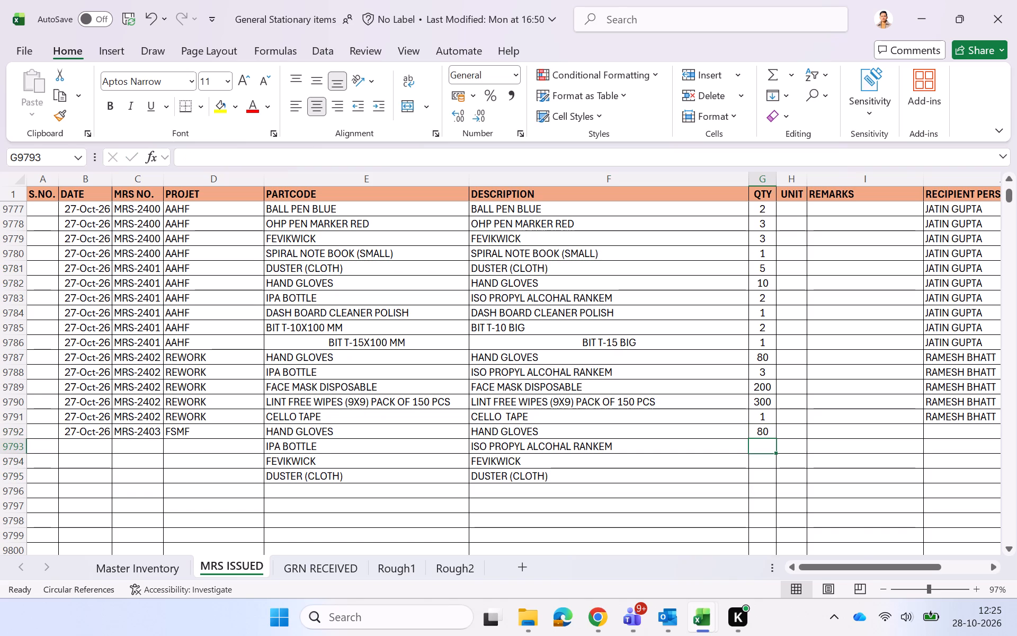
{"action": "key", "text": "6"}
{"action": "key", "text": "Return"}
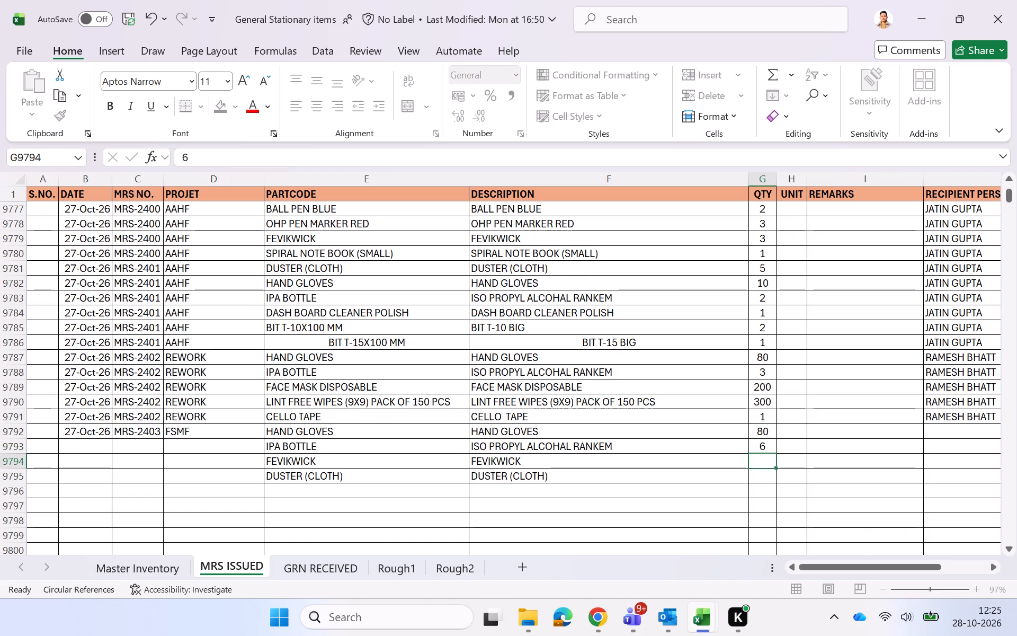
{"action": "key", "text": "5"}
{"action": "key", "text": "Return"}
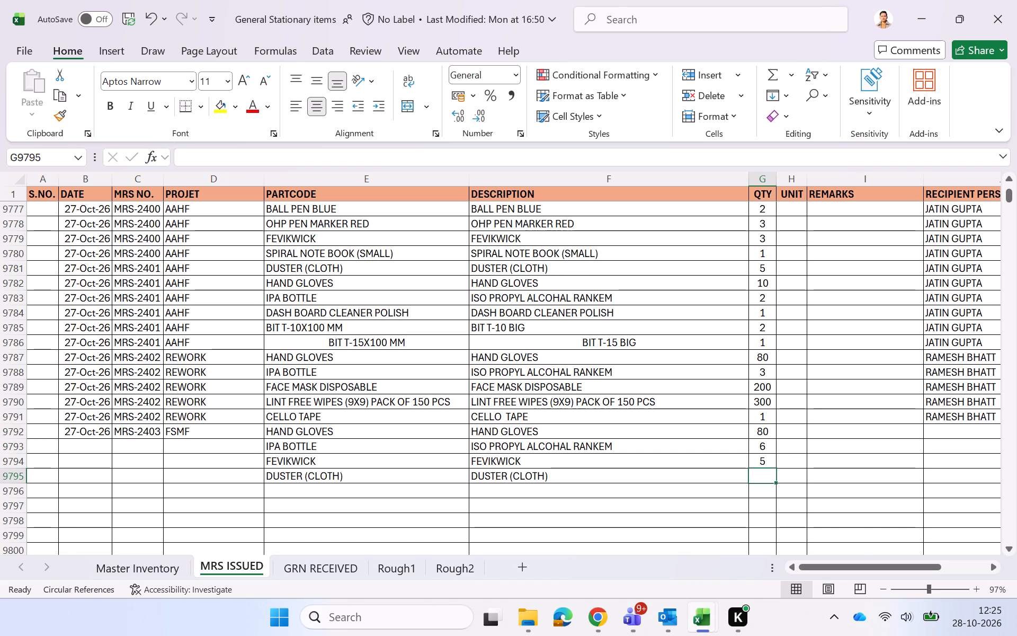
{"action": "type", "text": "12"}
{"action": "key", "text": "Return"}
Enter the recipient person's name for MRS-2403 in row 9792 and fill it down to row 9795.
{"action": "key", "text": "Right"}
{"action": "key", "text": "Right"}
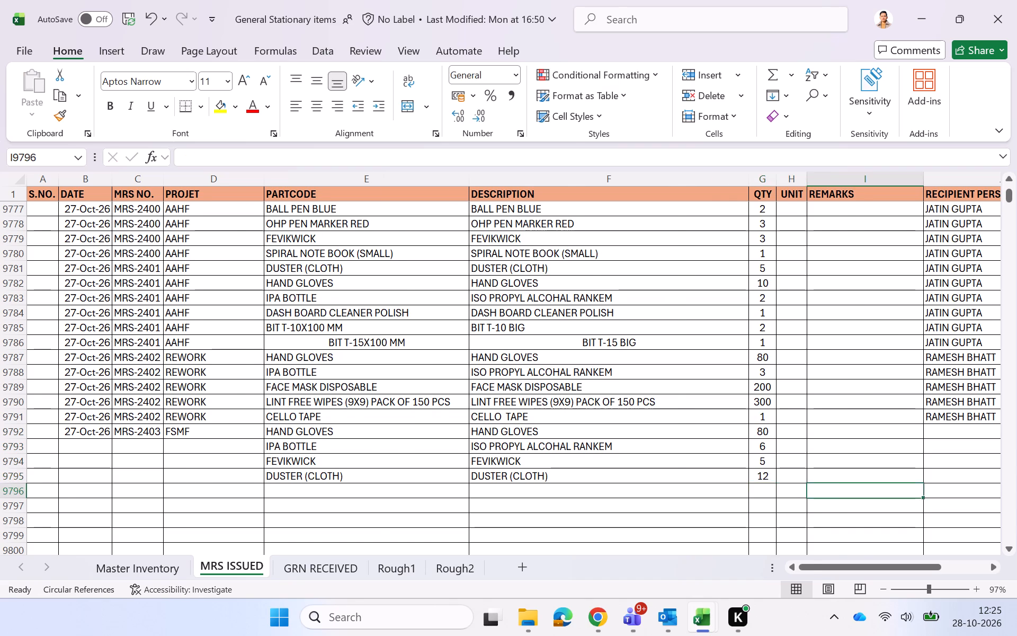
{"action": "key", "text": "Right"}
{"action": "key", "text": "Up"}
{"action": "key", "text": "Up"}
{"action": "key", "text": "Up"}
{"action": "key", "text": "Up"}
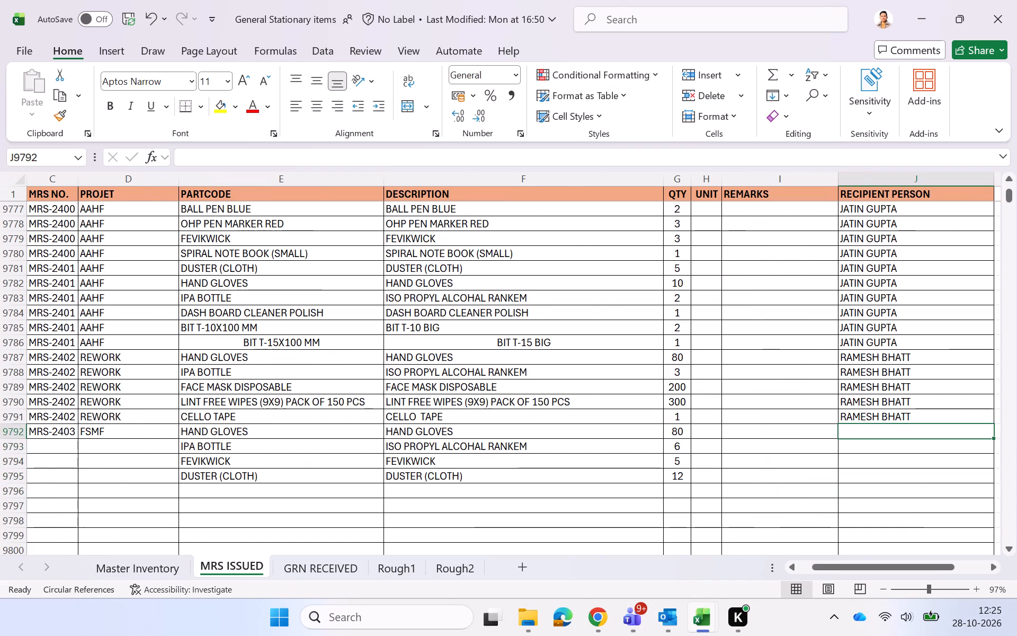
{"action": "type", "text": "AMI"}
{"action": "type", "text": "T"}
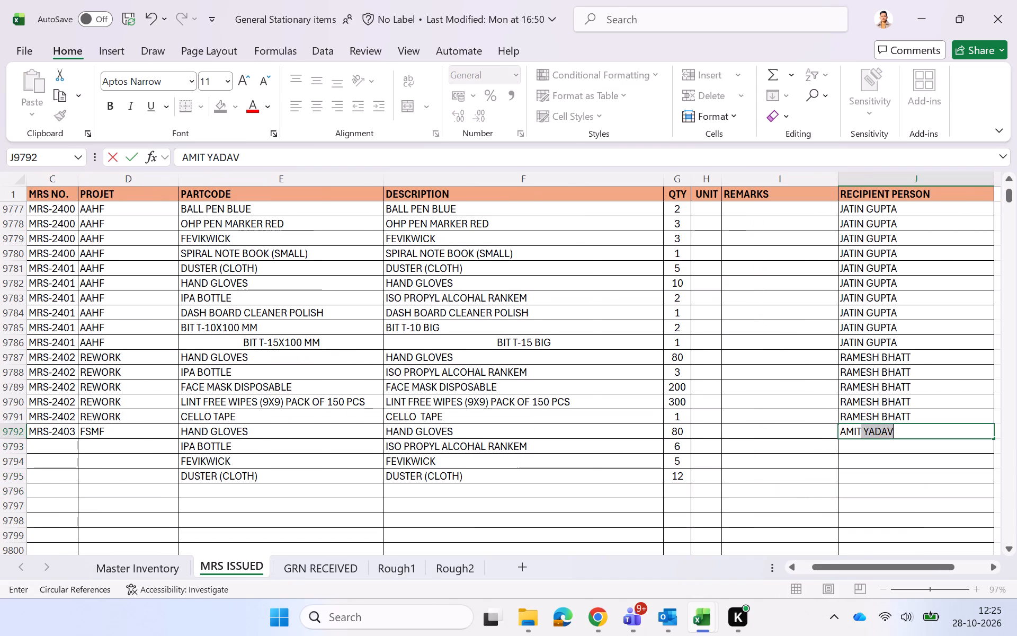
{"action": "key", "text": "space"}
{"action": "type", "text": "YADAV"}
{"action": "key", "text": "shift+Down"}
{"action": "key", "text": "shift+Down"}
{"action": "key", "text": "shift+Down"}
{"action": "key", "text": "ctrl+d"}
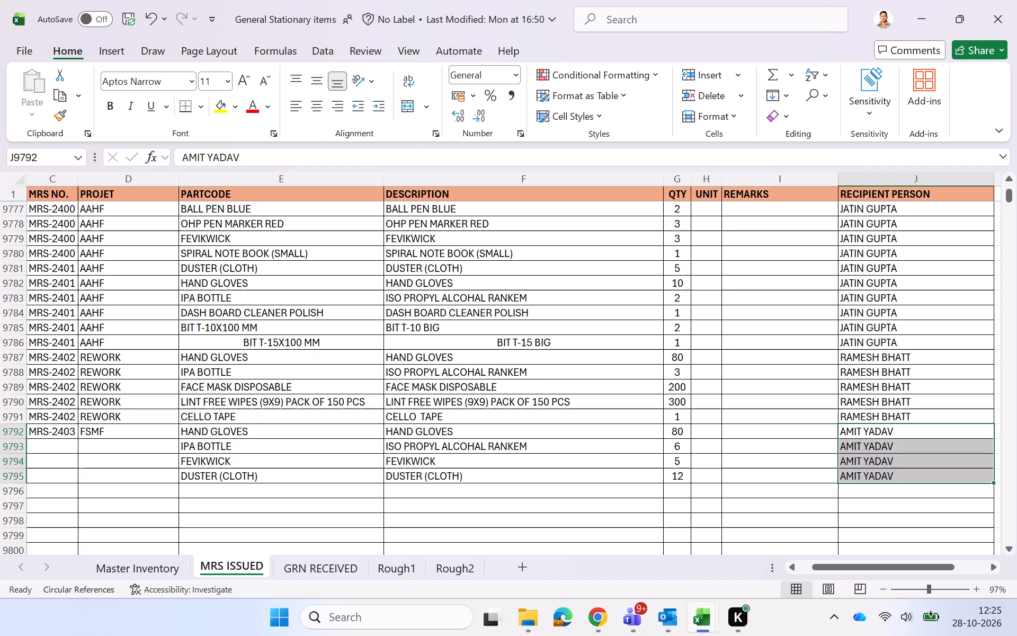
Fill the date, MRS number and project from row 9792 down to row 9795.
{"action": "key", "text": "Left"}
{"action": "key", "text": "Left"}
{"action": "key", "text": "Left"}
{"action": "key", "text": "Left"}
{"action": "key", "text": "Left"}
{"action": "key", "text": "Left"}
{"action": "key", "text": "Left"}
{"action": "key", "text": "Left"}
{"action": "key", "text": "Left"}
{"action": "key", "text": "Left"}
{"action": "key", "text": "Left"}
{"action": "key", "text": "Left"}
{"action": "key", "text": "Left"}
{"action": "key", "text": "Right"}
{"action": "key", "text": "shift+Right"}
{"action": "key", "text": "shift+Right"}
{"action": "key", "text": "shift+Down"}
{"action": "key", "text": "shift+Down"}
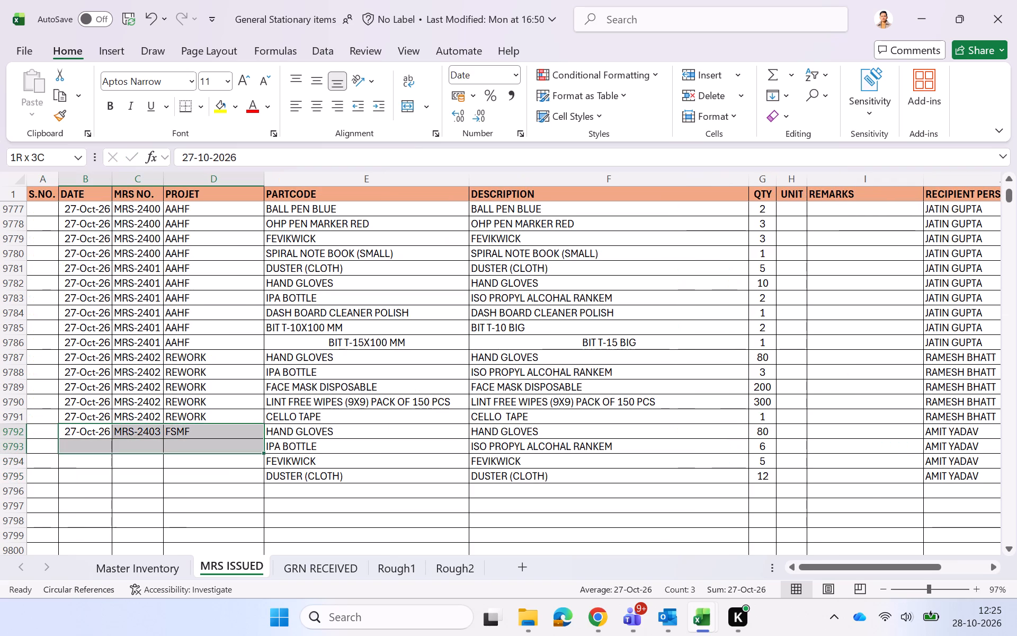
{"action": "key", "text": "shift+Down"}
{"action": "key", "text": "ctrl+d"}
Save the workbook with the completed MRS-2403 entries.
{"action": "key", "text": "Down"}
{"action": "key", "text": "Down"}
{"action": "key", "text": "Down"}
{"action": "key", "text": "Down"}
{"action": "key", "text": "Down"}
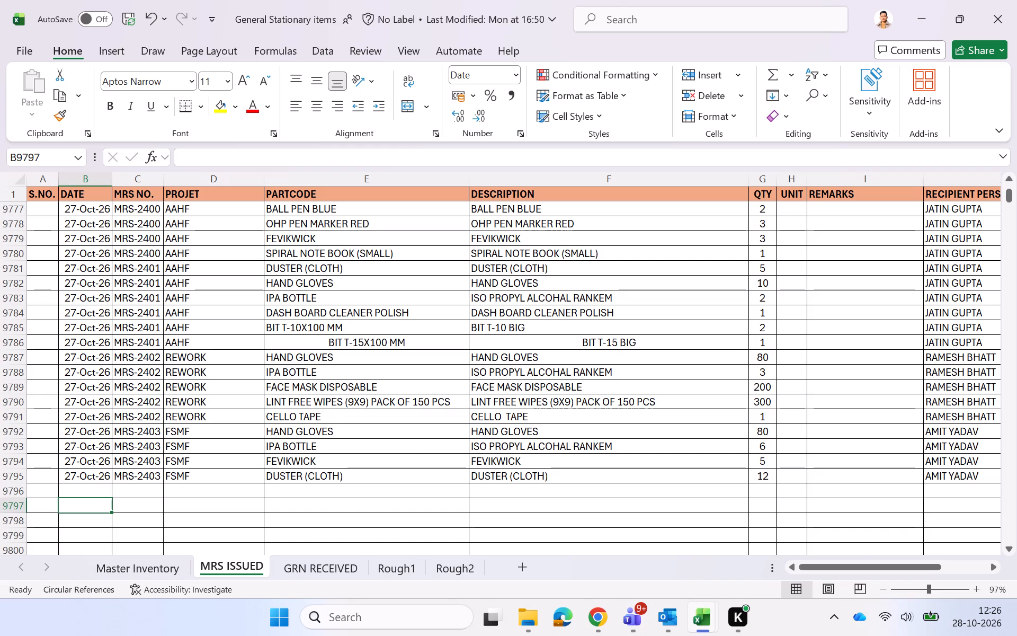
{"action": "scroll", "coordinate": [314, 355], "scroll_direction": "down", "scroll_amount": 1}
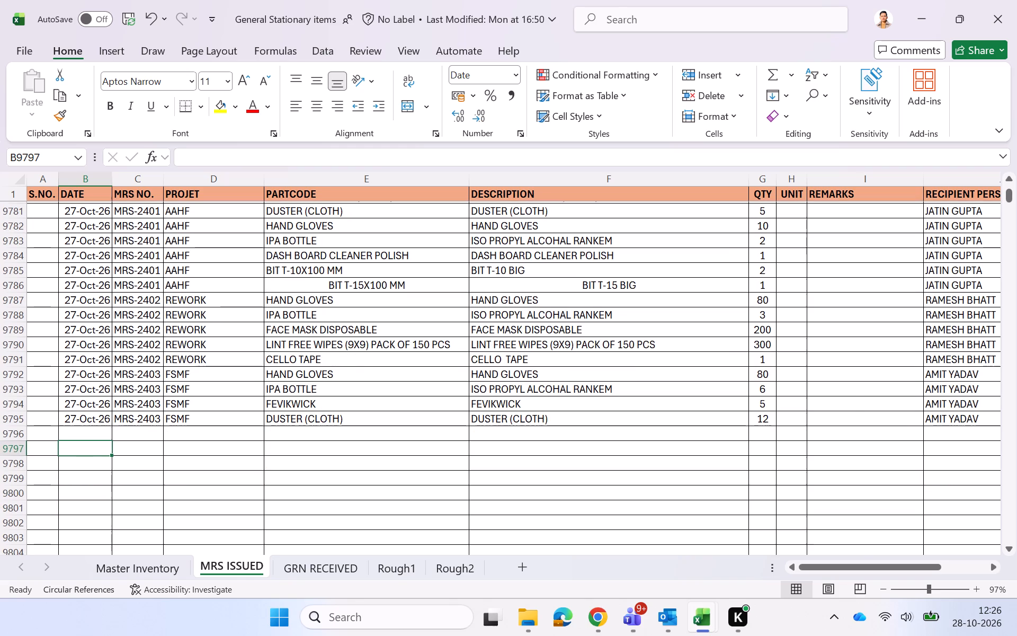
{"action": "key", "text": "ctrl+s"}
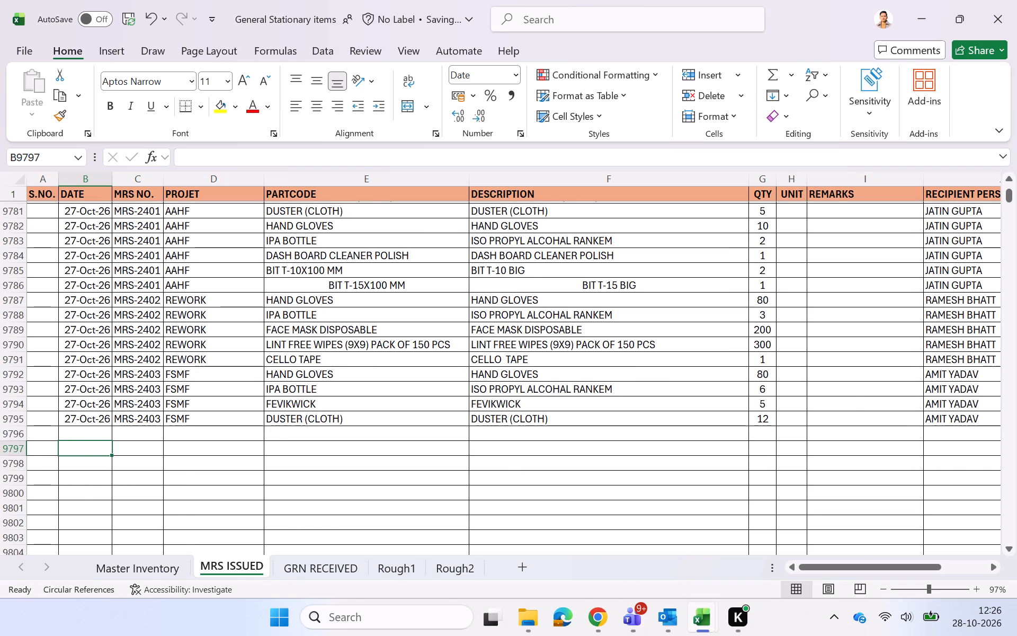
Continue the S.NO. series from 9720 and 9721 in rows 9724 and 9725 down to the last entry in row 9795.
{"action": "scroll", "coordinate": [314, 355], "scroll_direction": "up", "scroll_amount": 6}
{"action": "scroll", "coordinate": [314, 355], "scroll_direction": "down", "scroll_amount": 1}
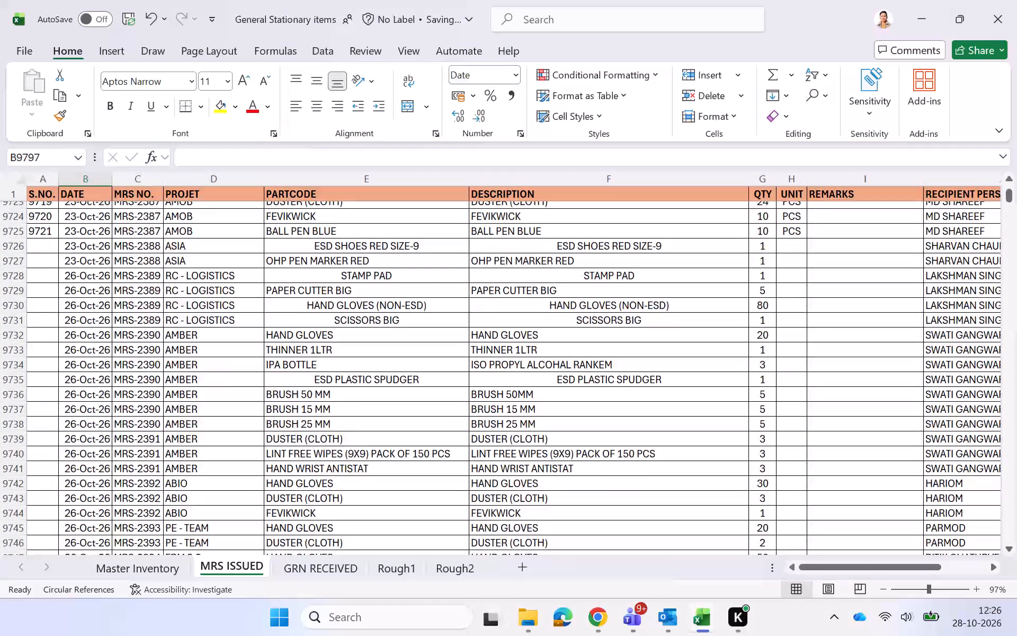
{"action": "left_click_drag", "start_coordinate": [43, 220], "coordinate": [44, 227]}
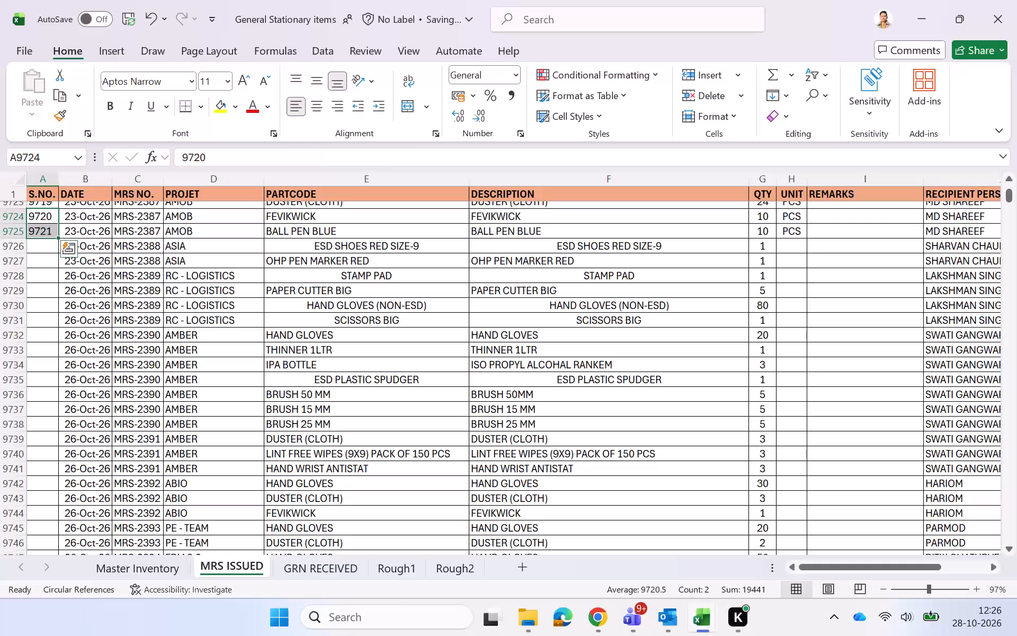
{"action": "double_click", "coordinate": [55, 236]}
Left-align the whole PARTCODE and DESCRIPTION columns.
{"action": "scroll", "coordinate": [512, 385], "scroll_direction": "up", "scroll_amount": 4}
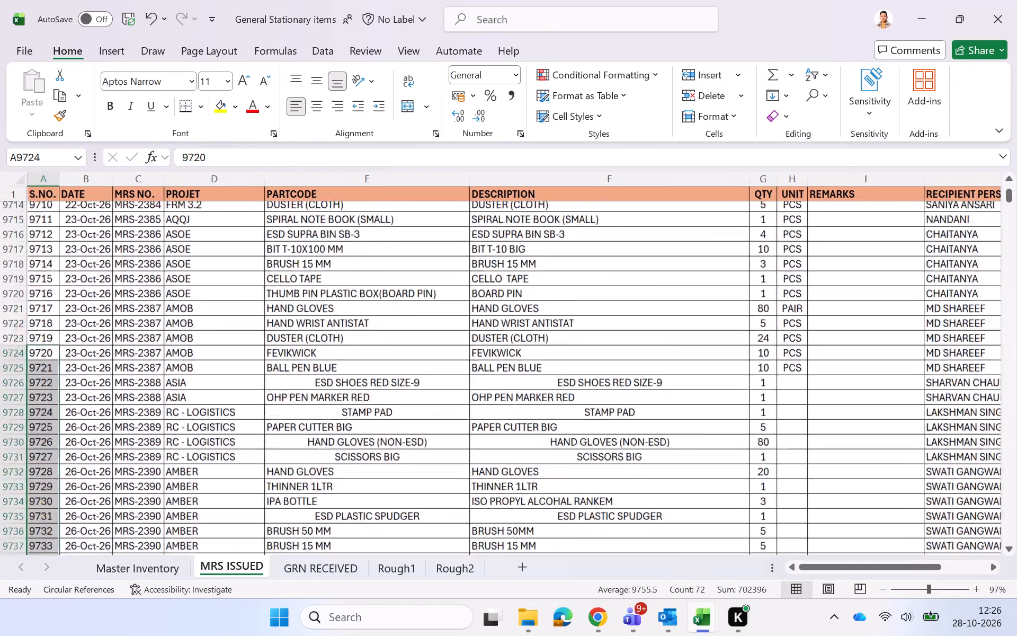
{"action": "scroll", "coordinate": [512, 385], "scroll_direction": "up", "scroll_amount": 1}
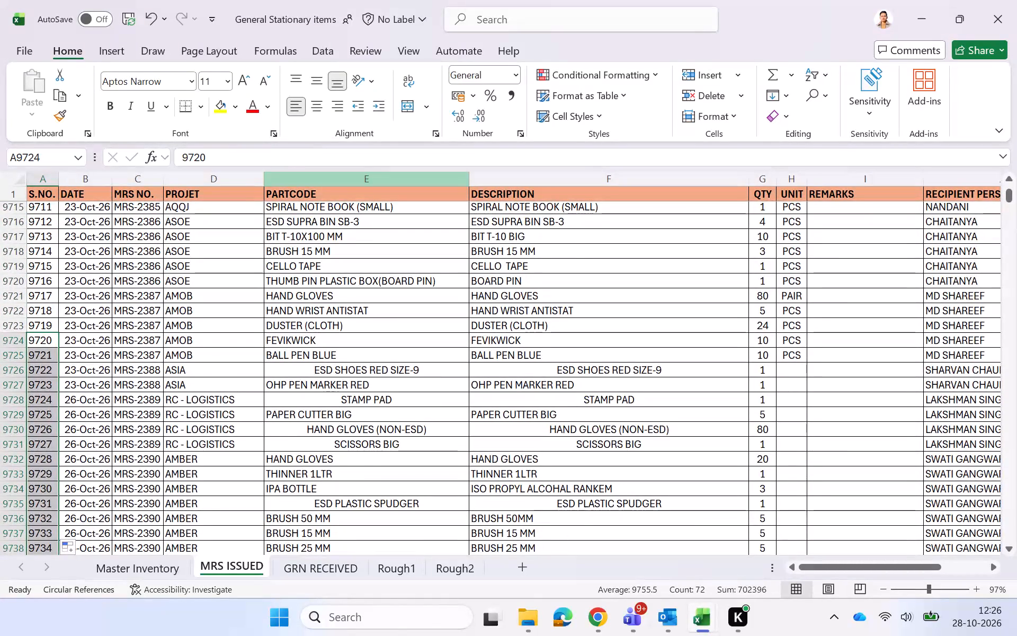
{"action": "double_click", "coordinate": [398, 180]}
{"action": "key", "text": "Right"}
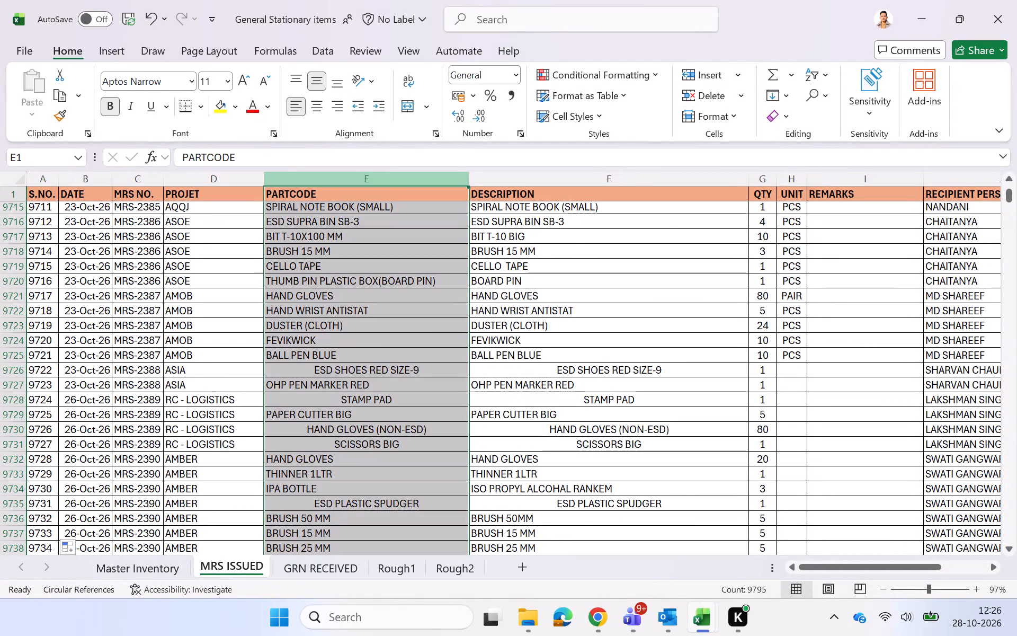
{"action": "key", "text": "shift+Right"}
{"action": "left_click", "coordinate": [297, 106]}
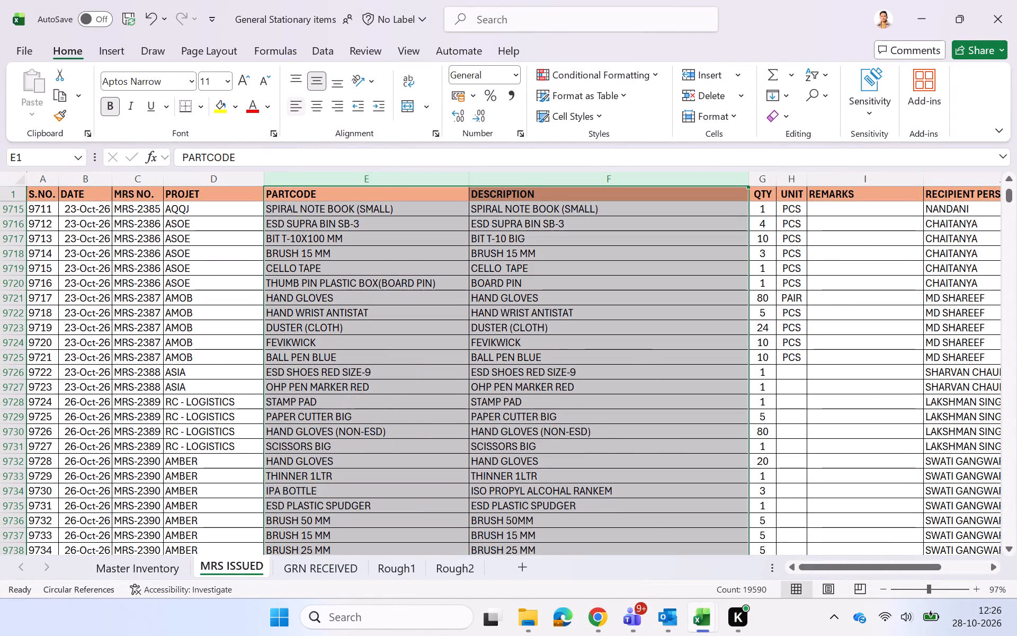
{"action": "left_click", "coordinate": [628, 356]}
Save the workbook with the serial numbers and column alignment.
{"action": "scroll", "coordinate": [628, 356], "scroll_direction": "down", "scroll_amount": 4}
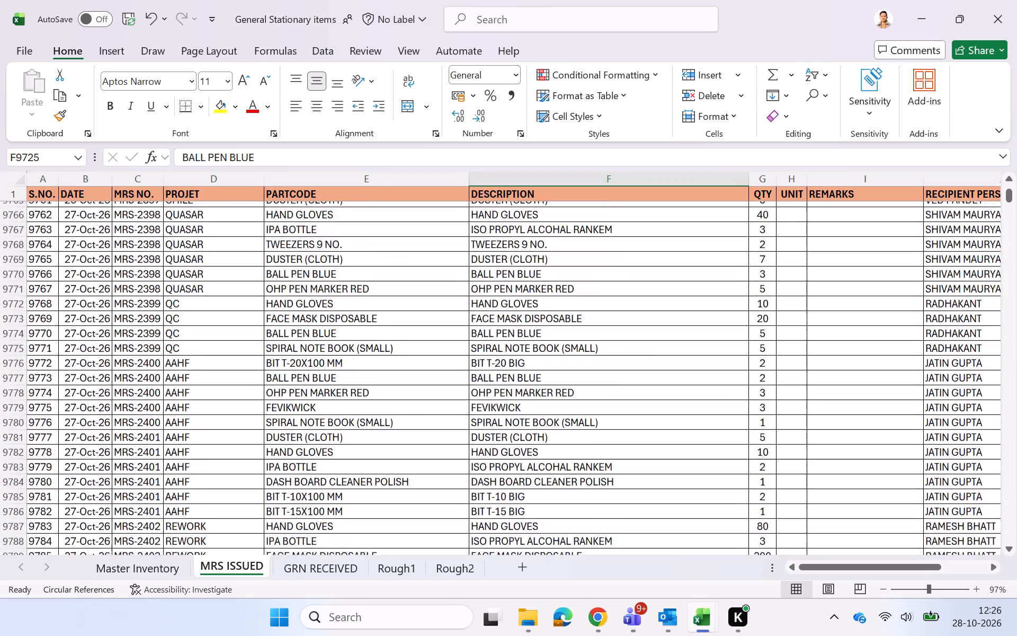
{"action": "left_click", "coordinate": [604, 396]}
{"action": "key", "text": "ctrl+s"}
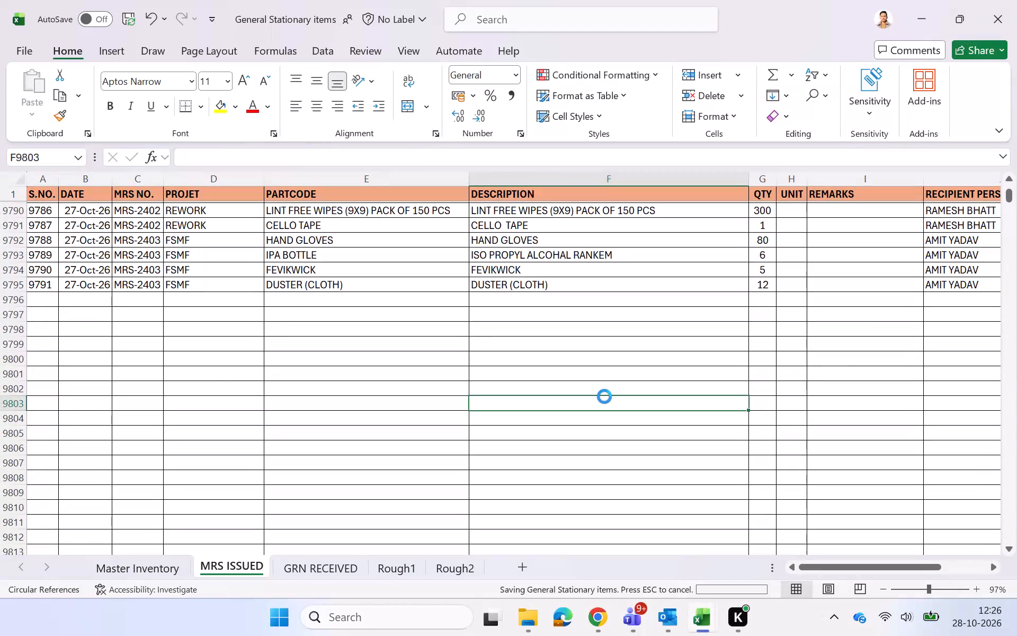
Switch to the Master Inventory sheet and select the empty PARTCODE cell in row 237.
{"action": "left_click", "coordinate": [305, 571]}
{"action": "left_click", "coordinate": [175, 570]}
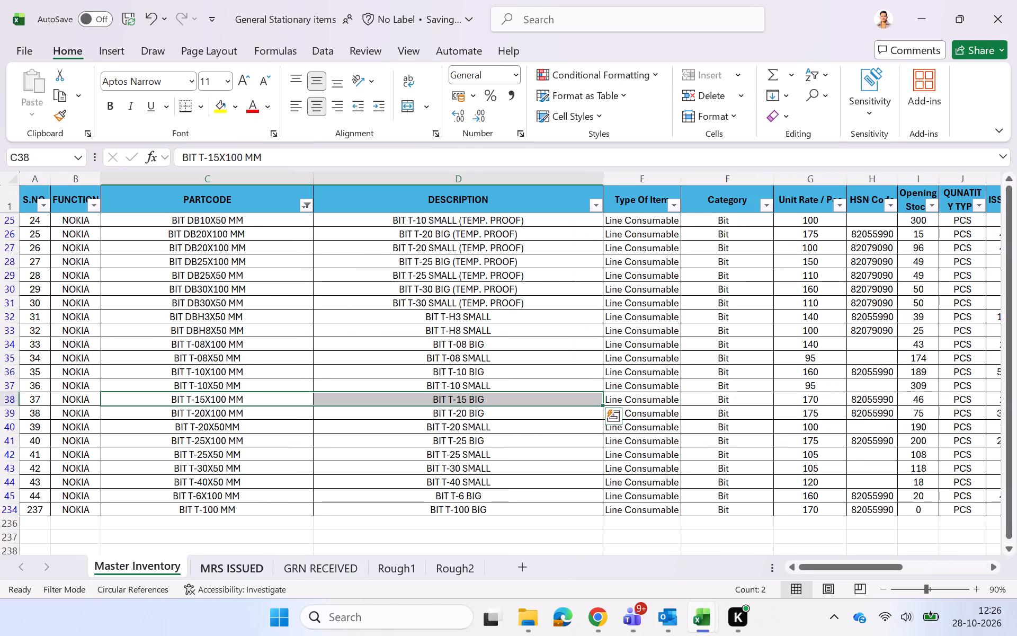
{"action": "left_click", "coordinate": [262, 534]}
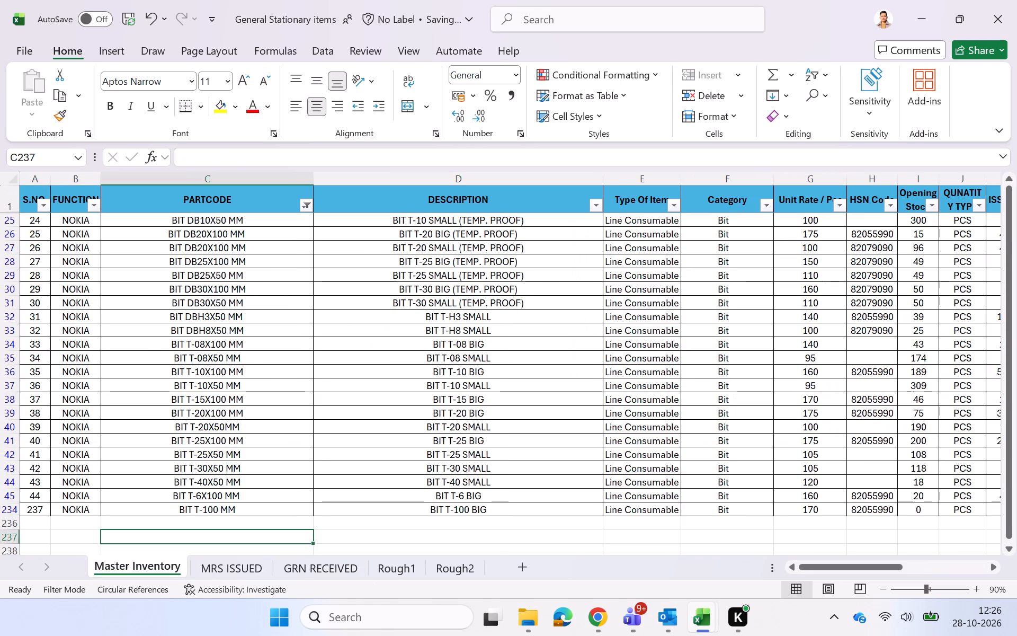
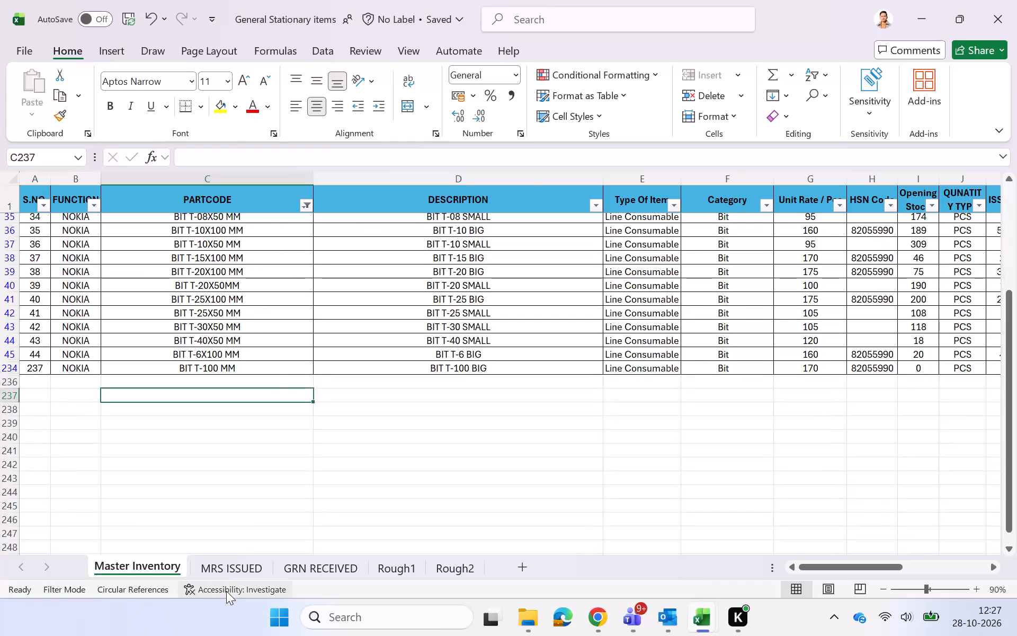
Switch back to the MRS ISSUED sheet and review the recent entries from row 9795 back to around row 9717.
{"action": "left_click", "coordinate": [244, 567]}
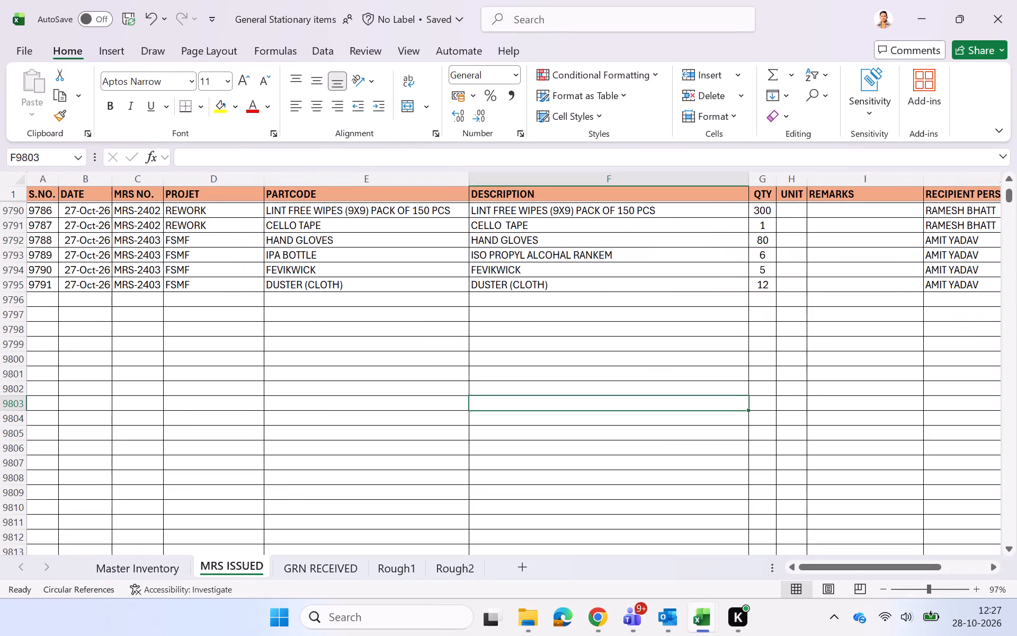
{"action": "scroll", "coordinate": [332, 396], "scroll_direction": "up", "scroll_amount": 4}
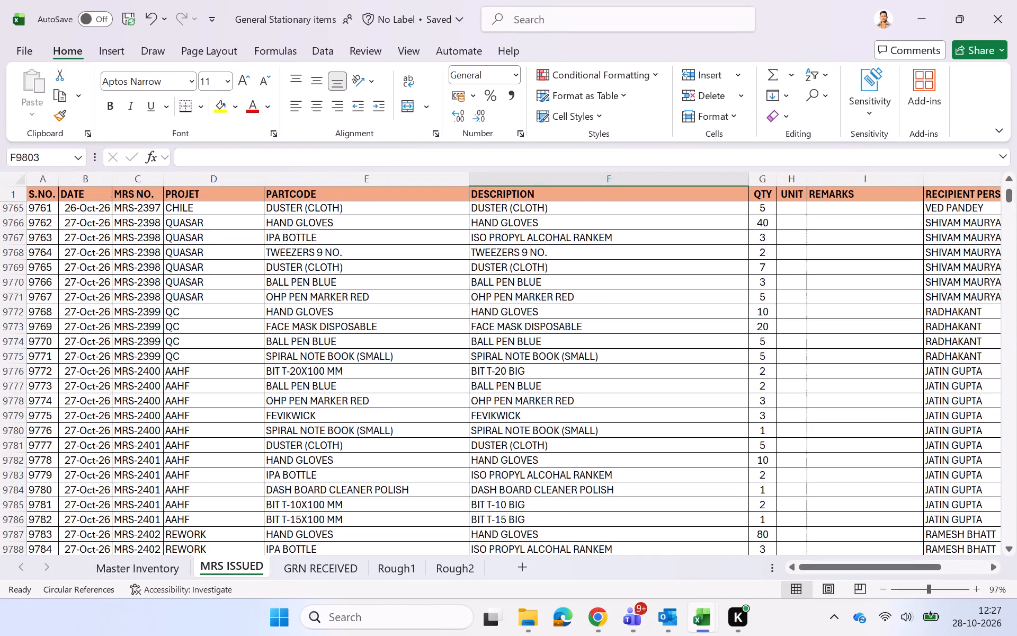
{"action": "scroll", "coordinate": [332, 396], "scroll_direction": "up", "scroll_amount": 4}
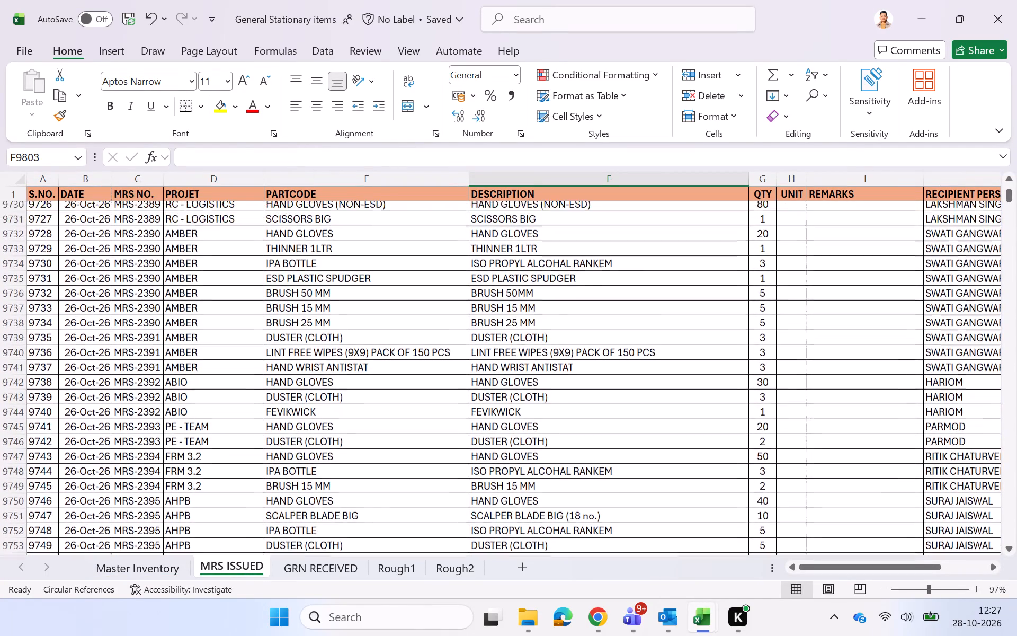
{"action": "scroll", "coordinate": [332, 396], "scroll_direction": "up", "scroll_amount": 2}
{"action": "scroll", "coordinate": [602, 469], "scroll_direction": "down", "scroll_amount": 1}
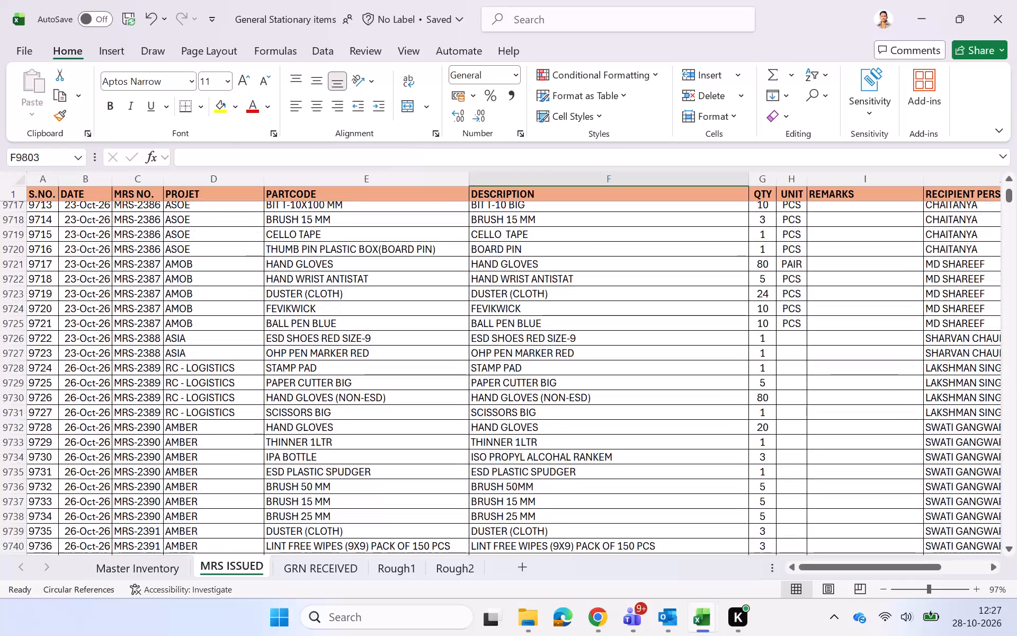
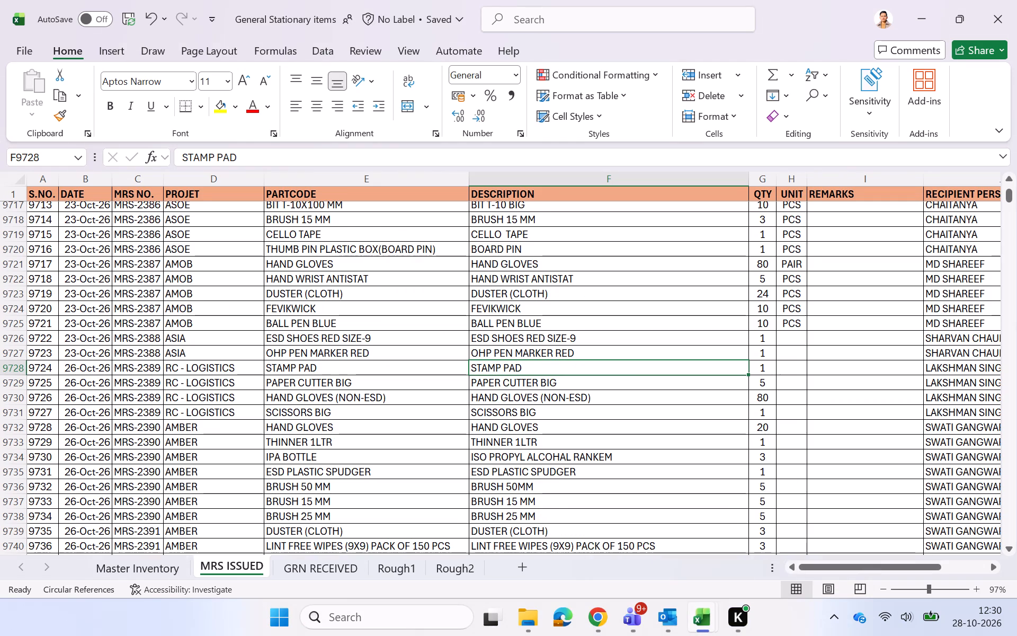
Select the empty PARTCODE cell in row 9797, below the last MRS ISSUED entry, and save the workbook.
{"action": "scroll", "coordinate": [456, 437], "scroll_direction": "right", "scroll_amount": 4}
{"action": "scroll", "coordinate": [456, 437], "scroll_direction": "down", "scroll_amount": 3}
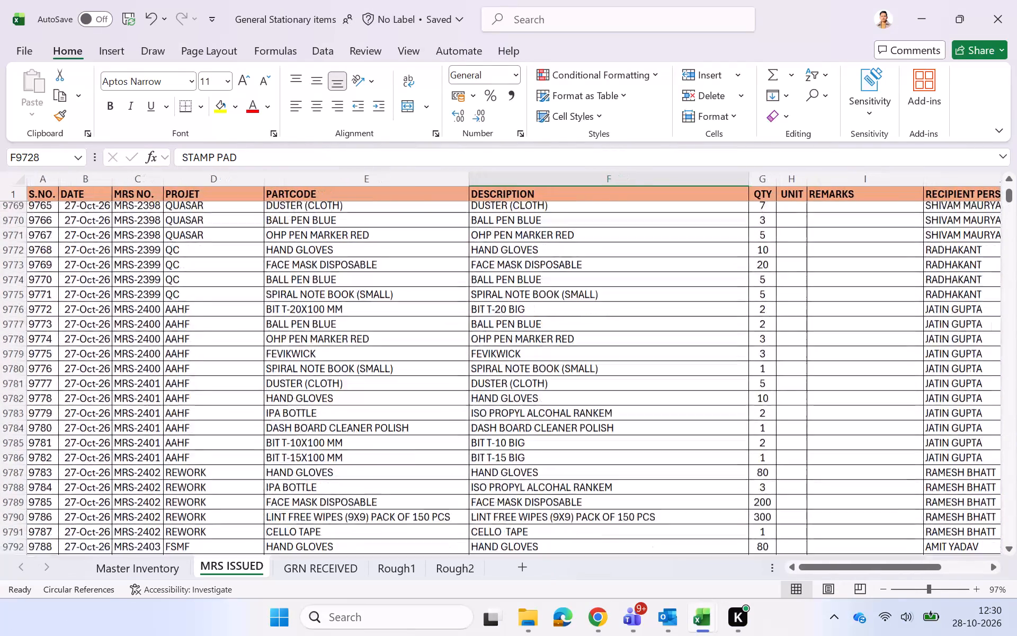
{"action": "scroll", "coordinate": [456, 437], "scroll_direction": "down", "scroll_amount": 1}
{"action": "scroll", "coordinate": [456, 437], "scroll_direction": "up", "scroll_amount": 3}
{"action": "scroll", "coordinate": [456, 437], "scroll_direction": "down", "scroll_amount": 1}
{"action": "double_click", "coordinate": [338, 466]}
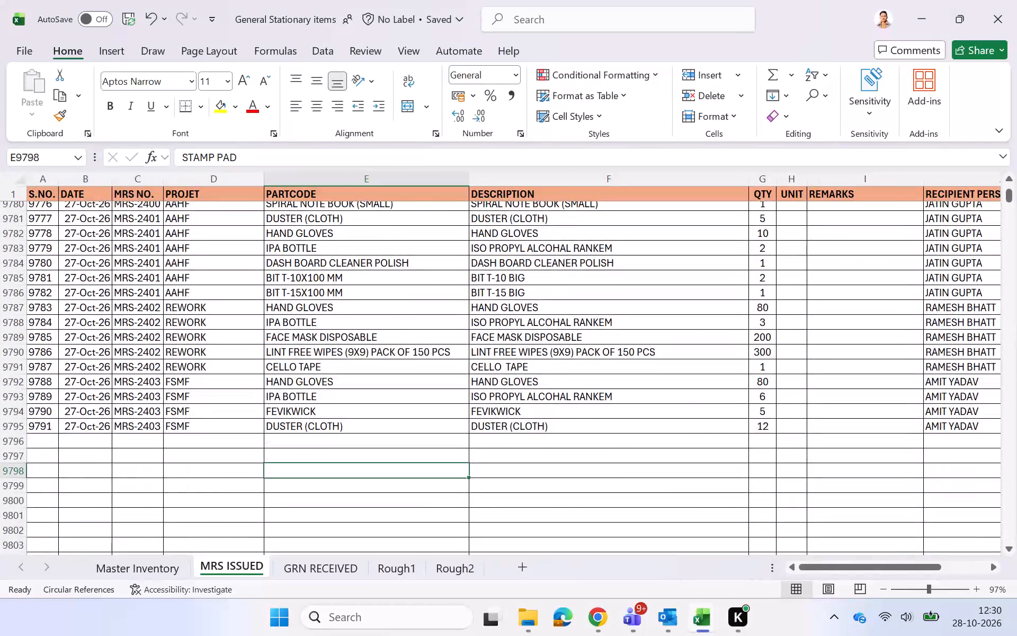
{"action": "left_click", "coordinate": [369, 516]}
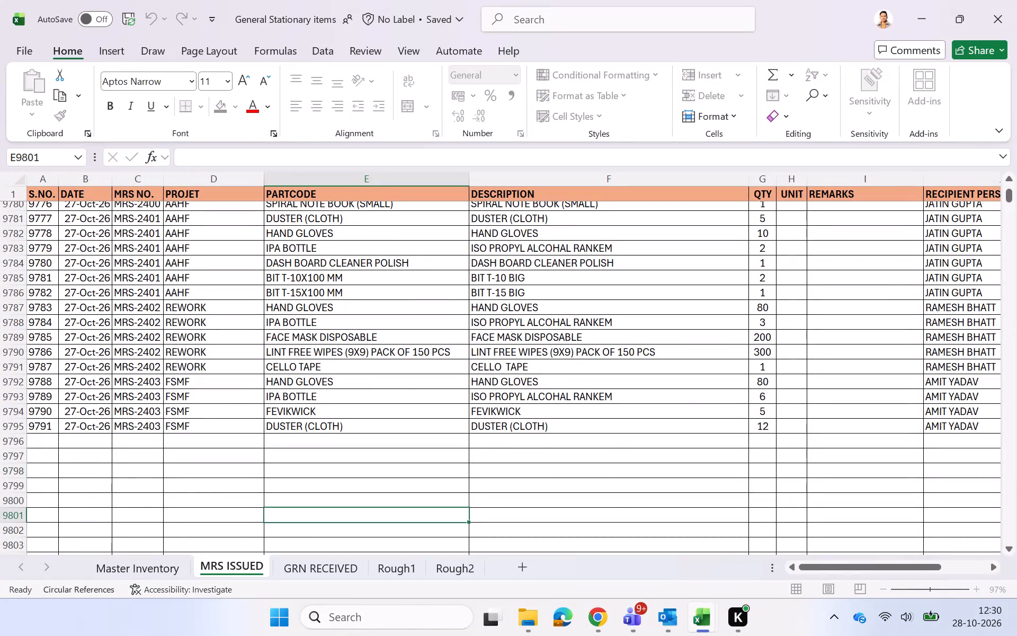
{"action": "left_click", "coordinate": [332, 450]}
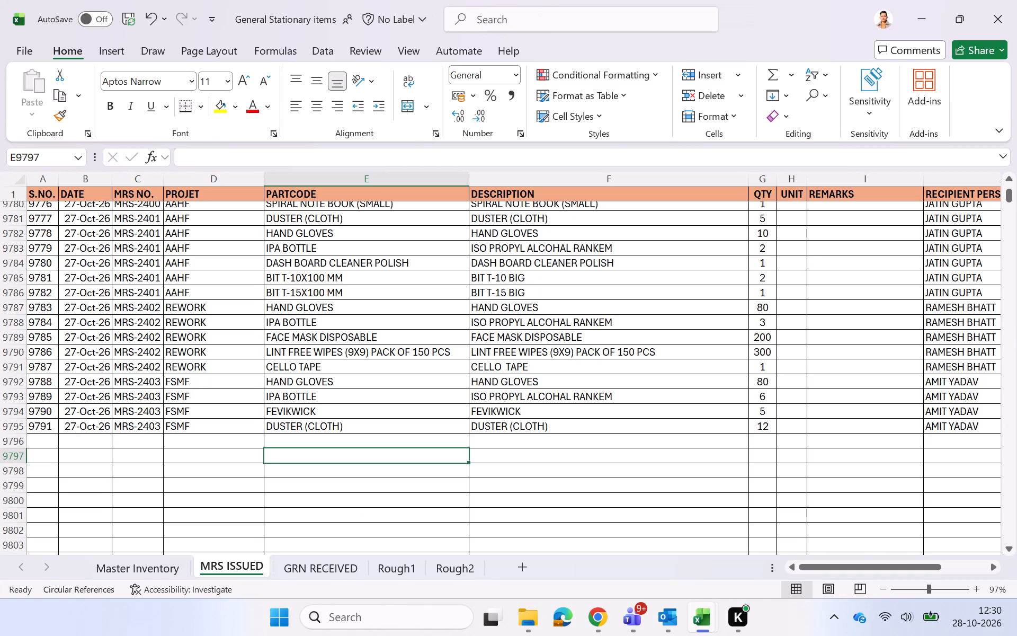
{"action": "key", "text": "ctrl+s"}
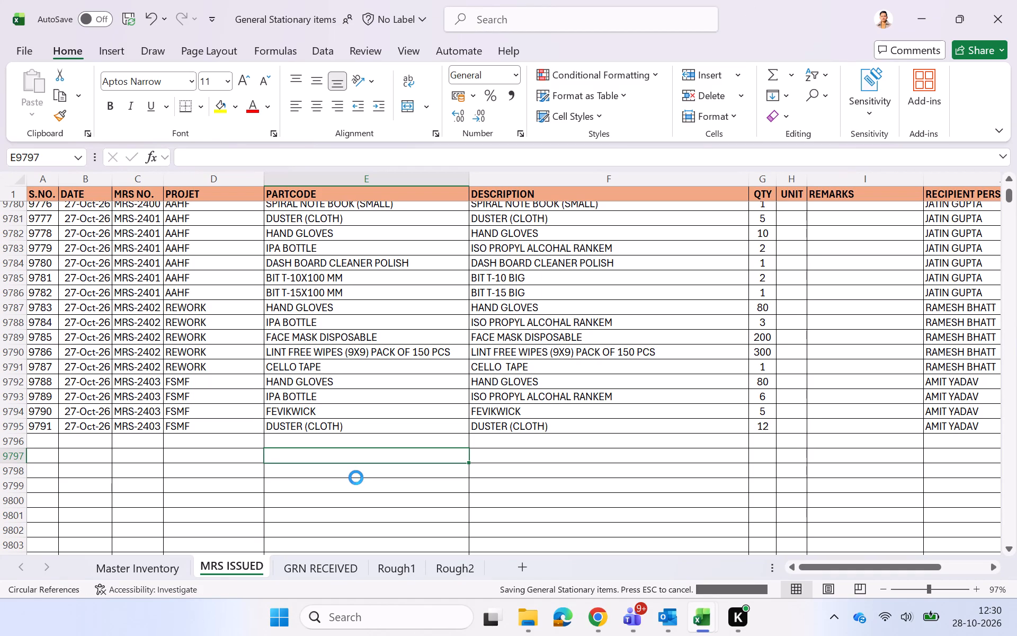